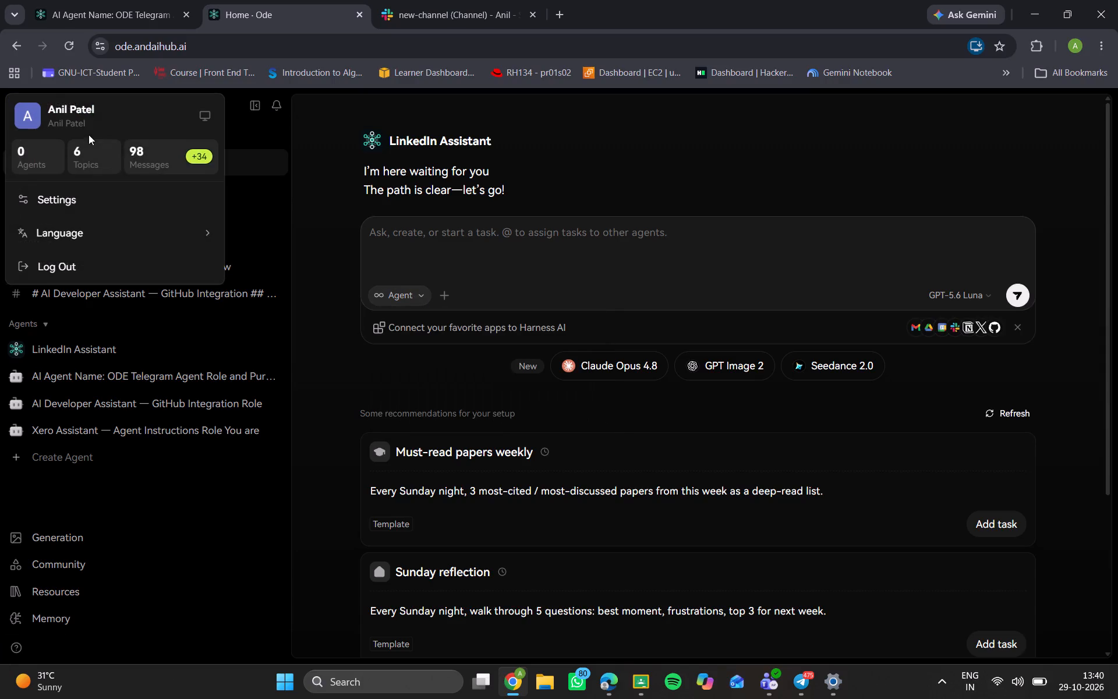
# Open the Skill Store from the Skills section of the account settings.
pyautogui.click(101, 206)
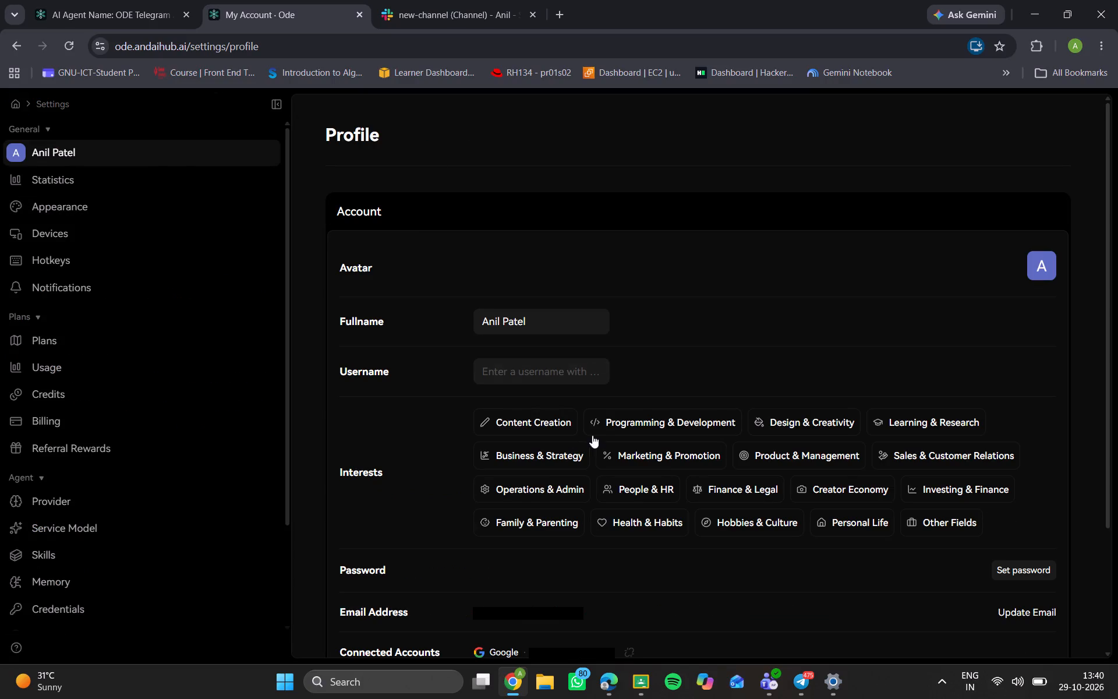
pyautogui.click(98, 552)
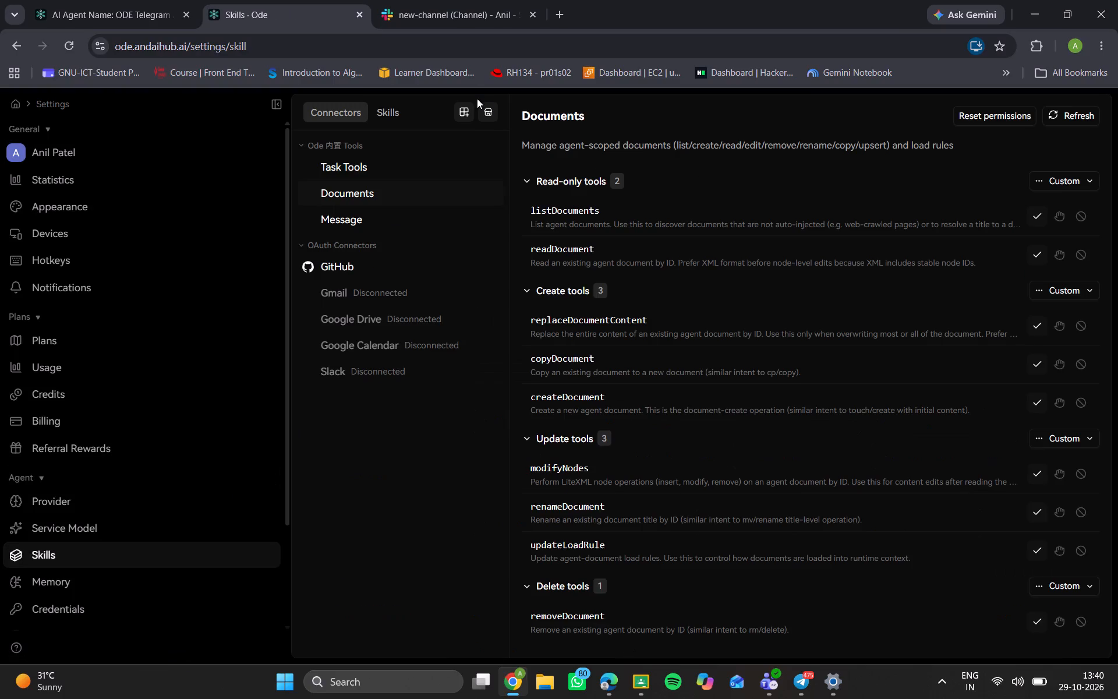
pyautogui.click(483, 111)
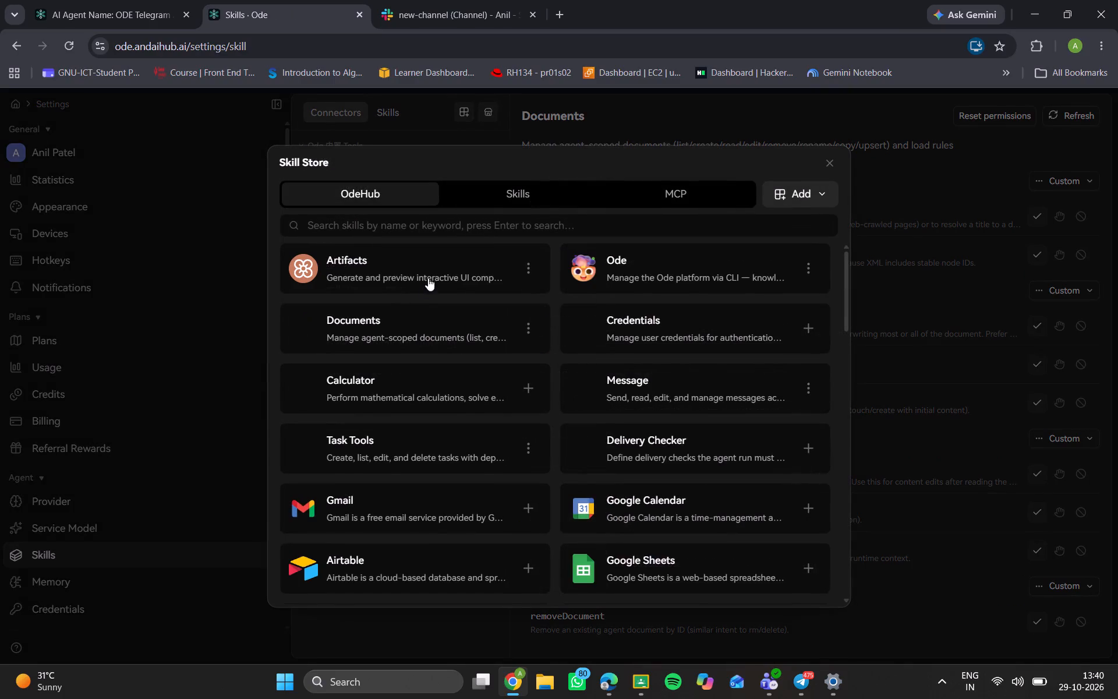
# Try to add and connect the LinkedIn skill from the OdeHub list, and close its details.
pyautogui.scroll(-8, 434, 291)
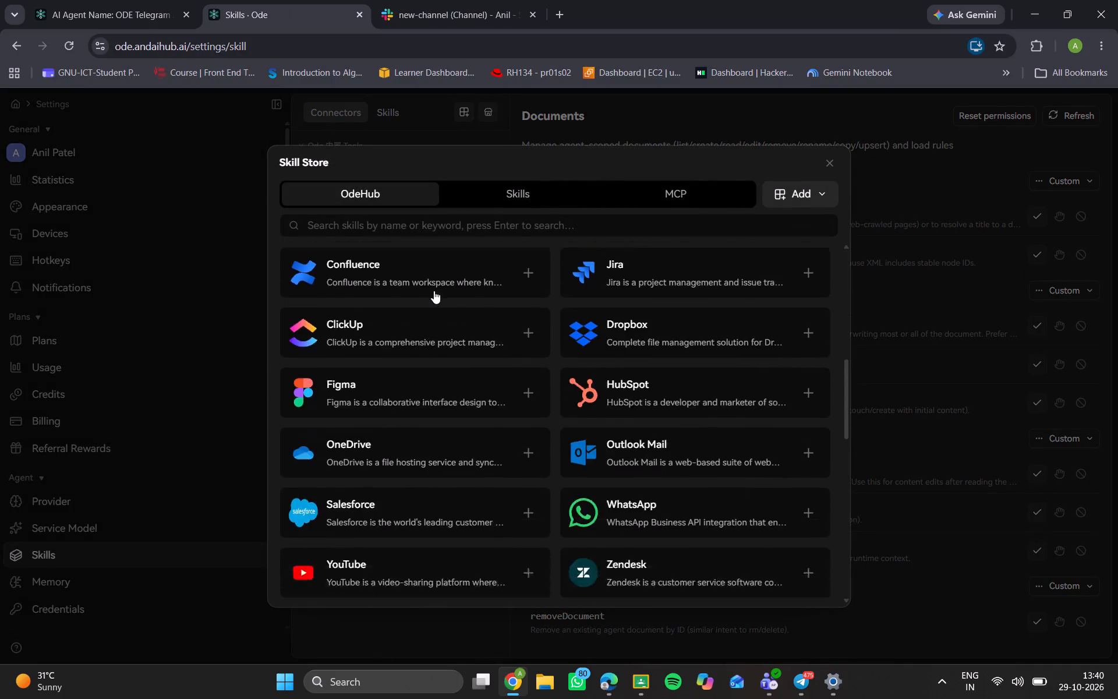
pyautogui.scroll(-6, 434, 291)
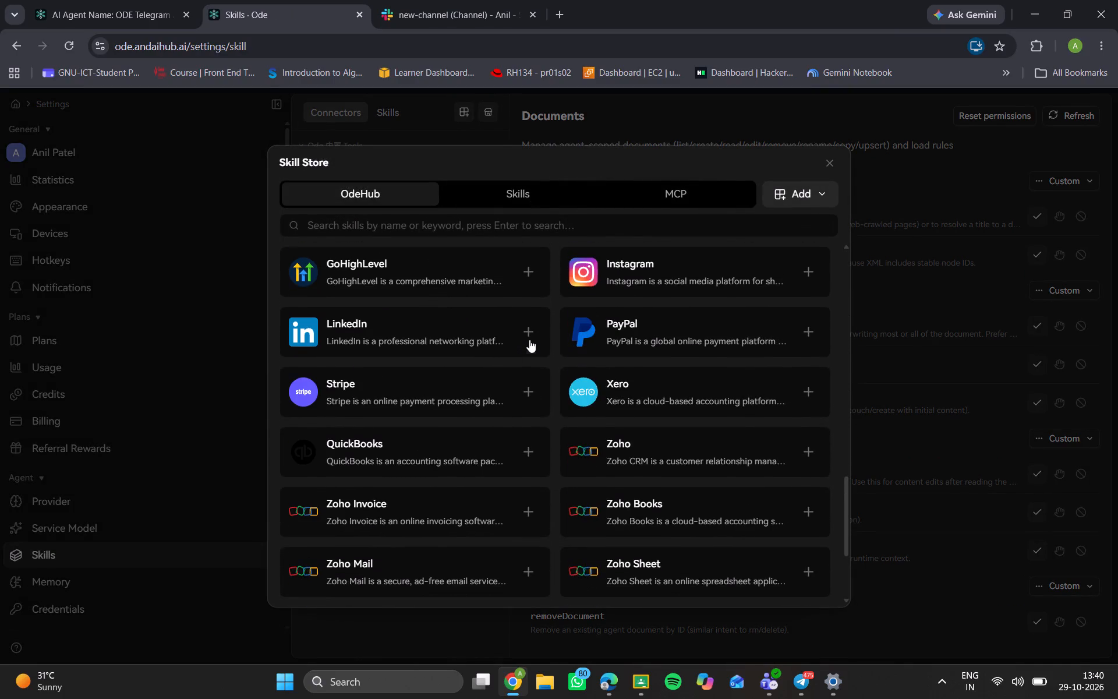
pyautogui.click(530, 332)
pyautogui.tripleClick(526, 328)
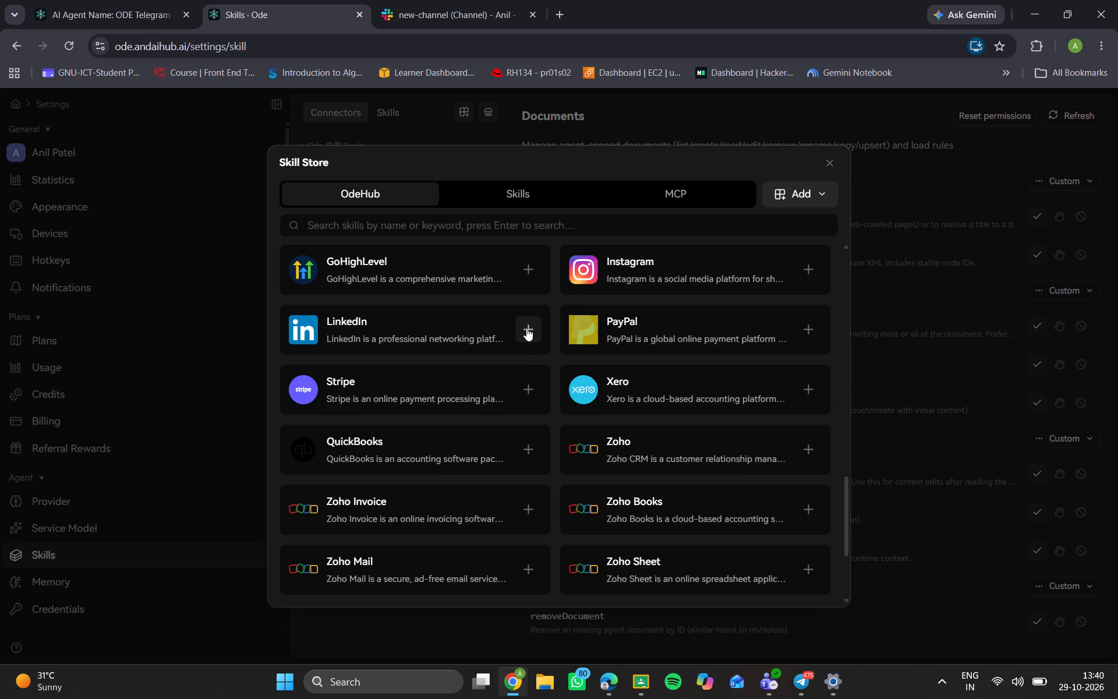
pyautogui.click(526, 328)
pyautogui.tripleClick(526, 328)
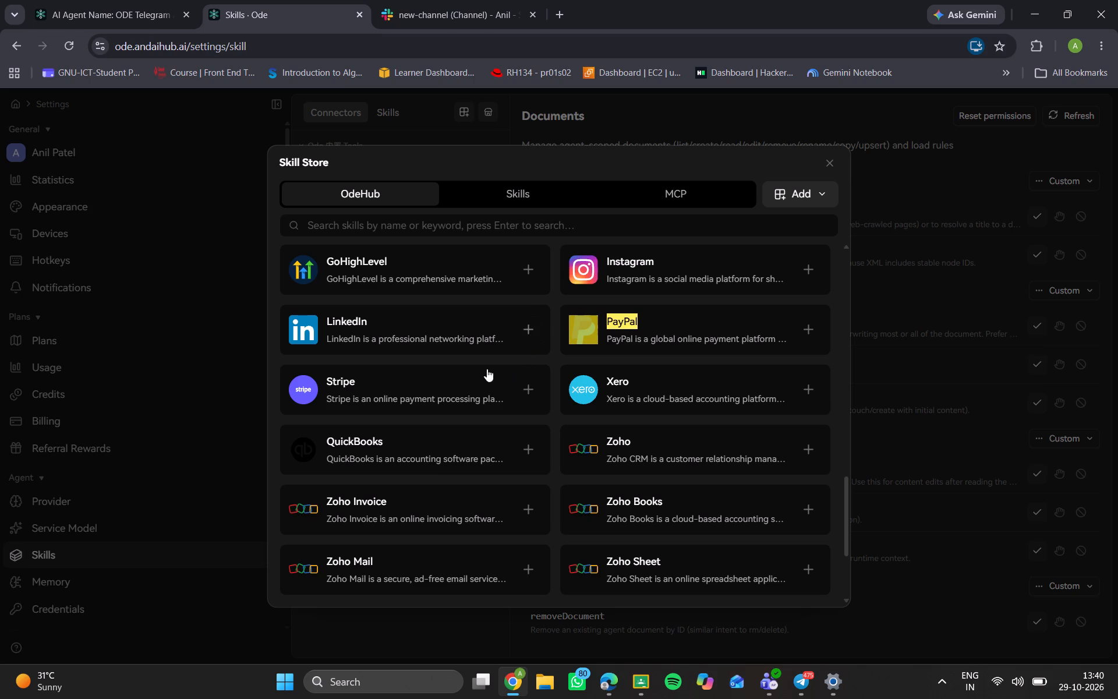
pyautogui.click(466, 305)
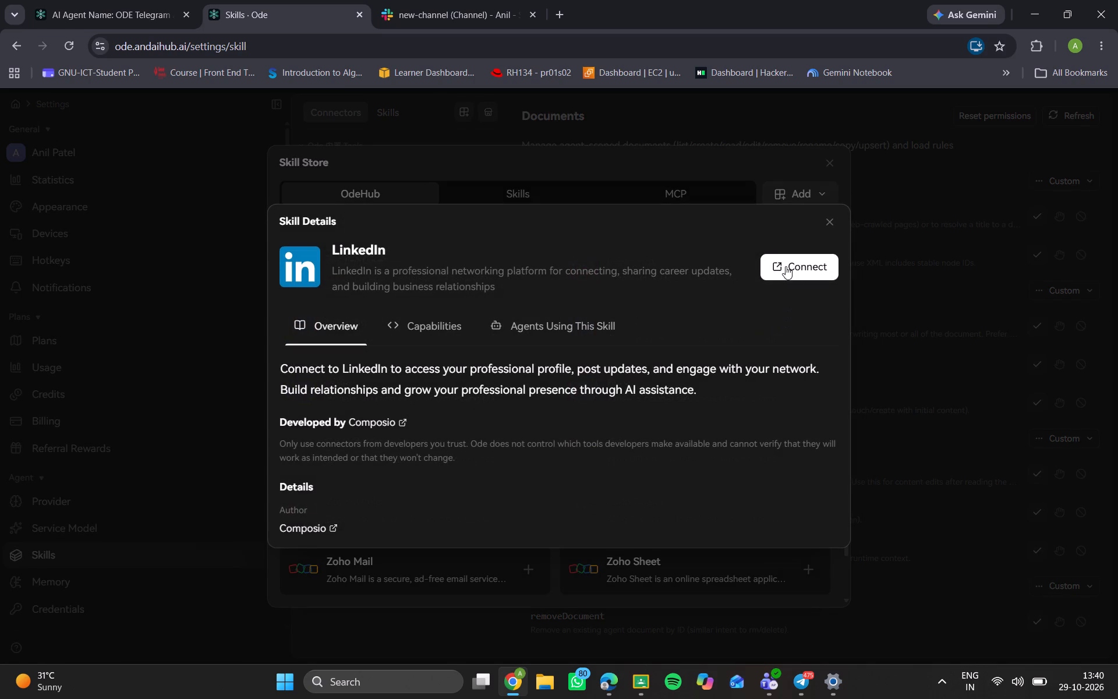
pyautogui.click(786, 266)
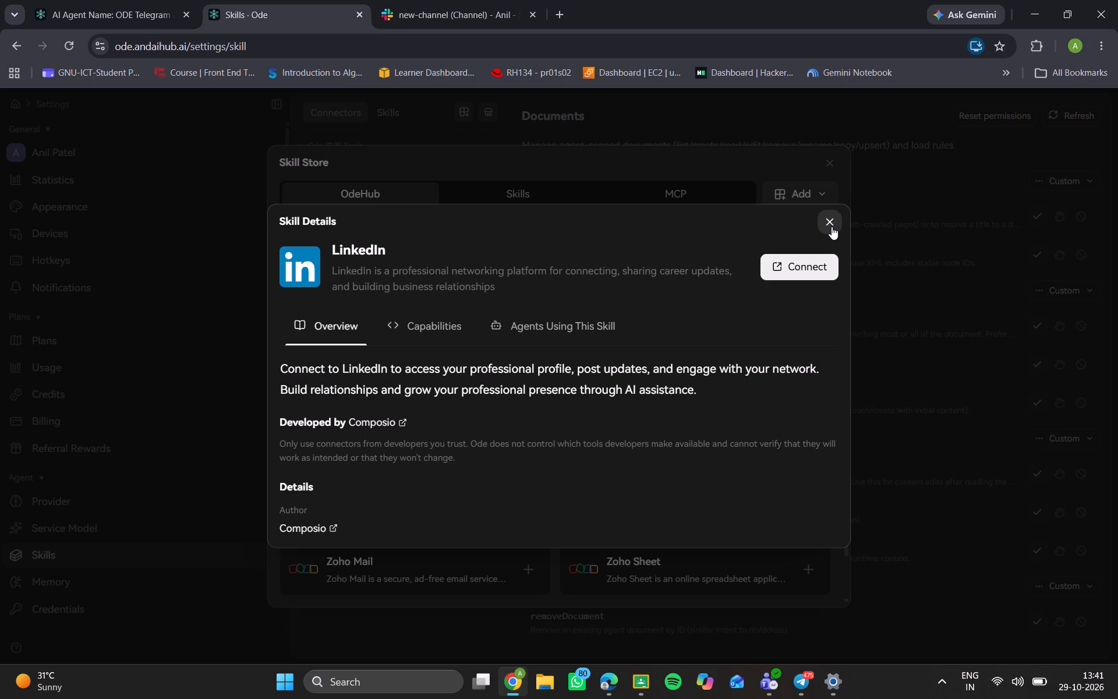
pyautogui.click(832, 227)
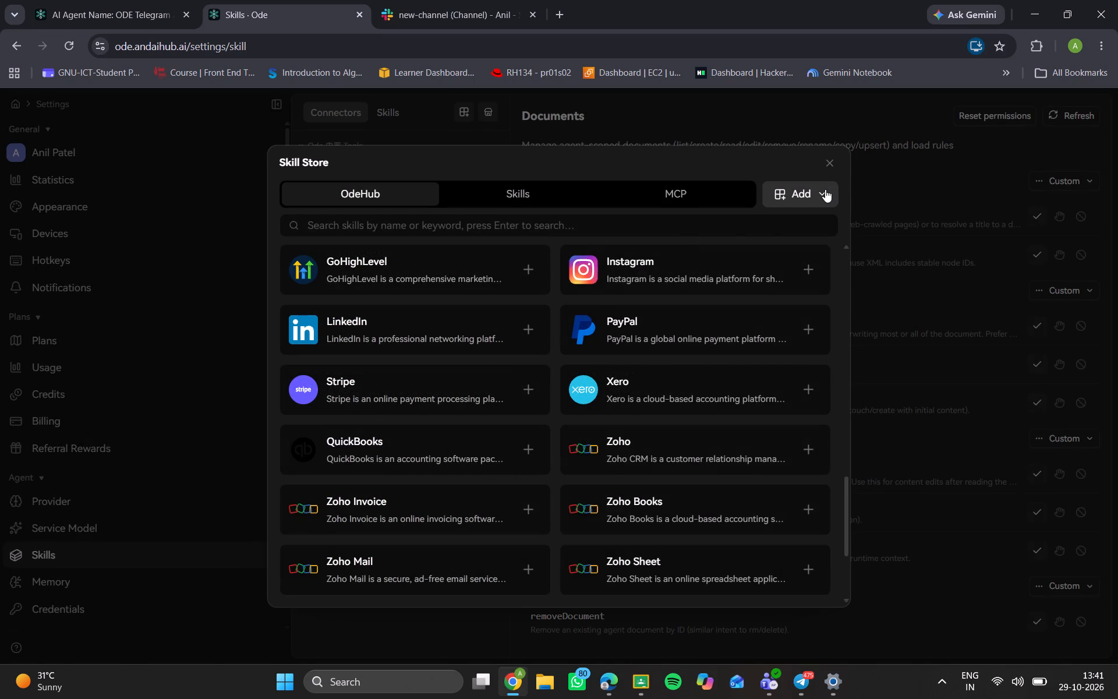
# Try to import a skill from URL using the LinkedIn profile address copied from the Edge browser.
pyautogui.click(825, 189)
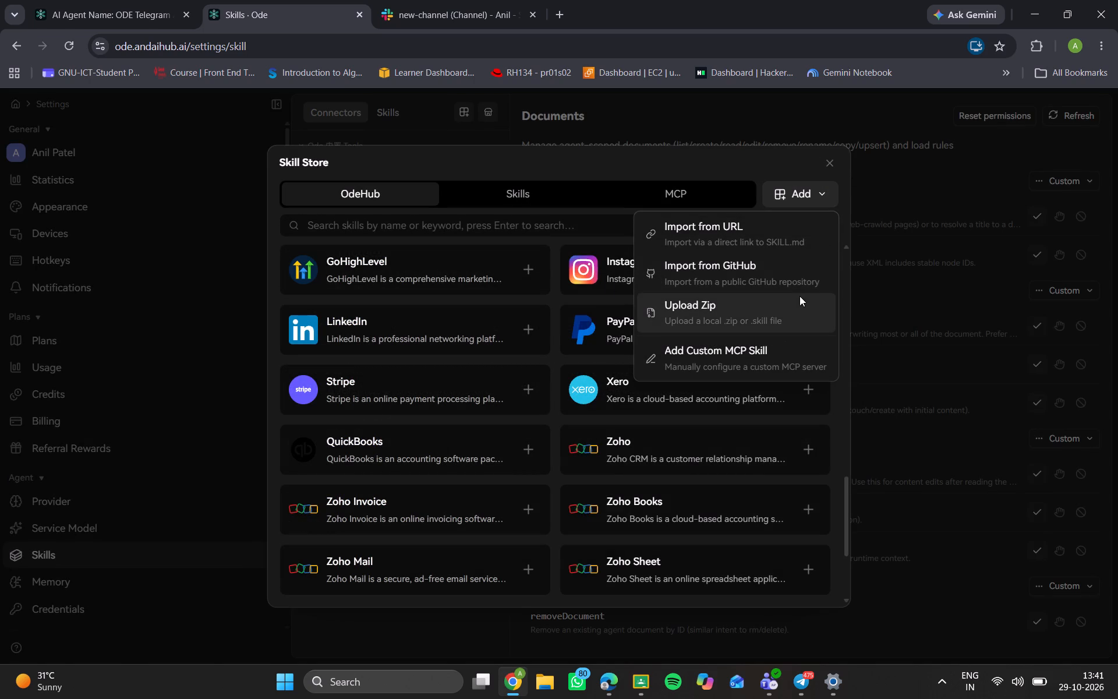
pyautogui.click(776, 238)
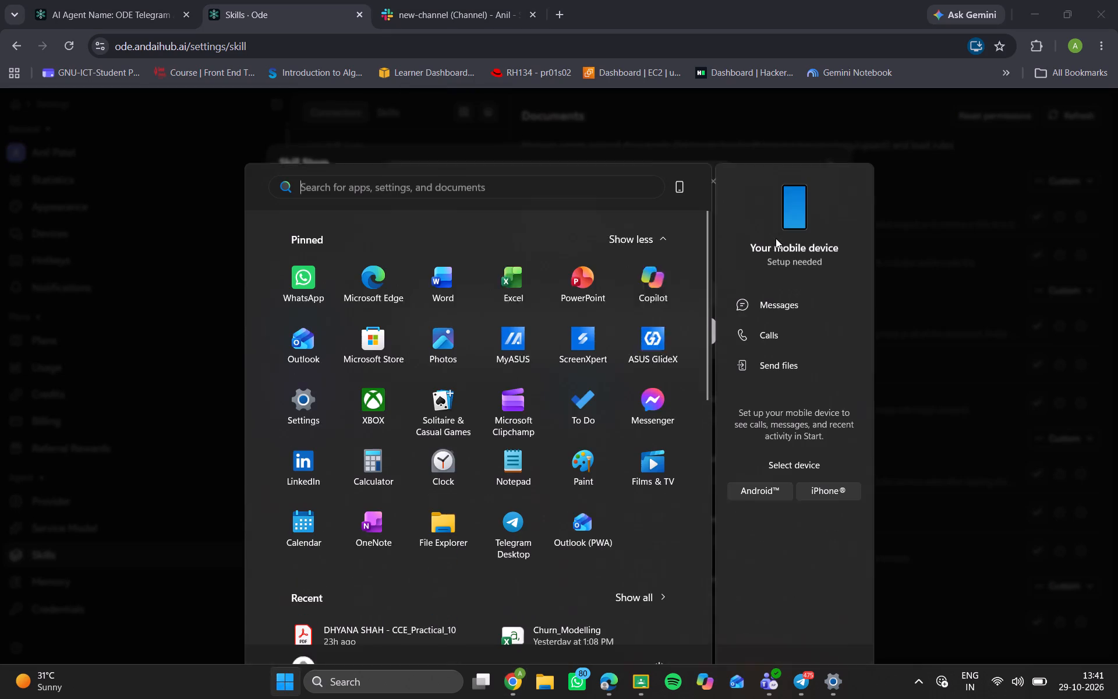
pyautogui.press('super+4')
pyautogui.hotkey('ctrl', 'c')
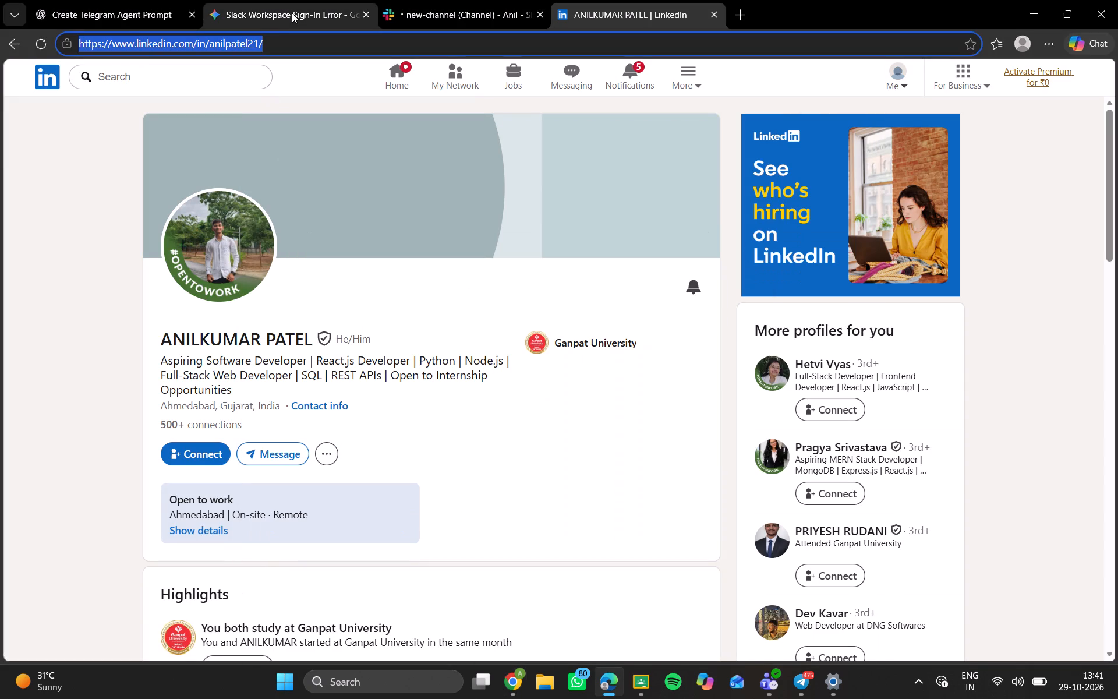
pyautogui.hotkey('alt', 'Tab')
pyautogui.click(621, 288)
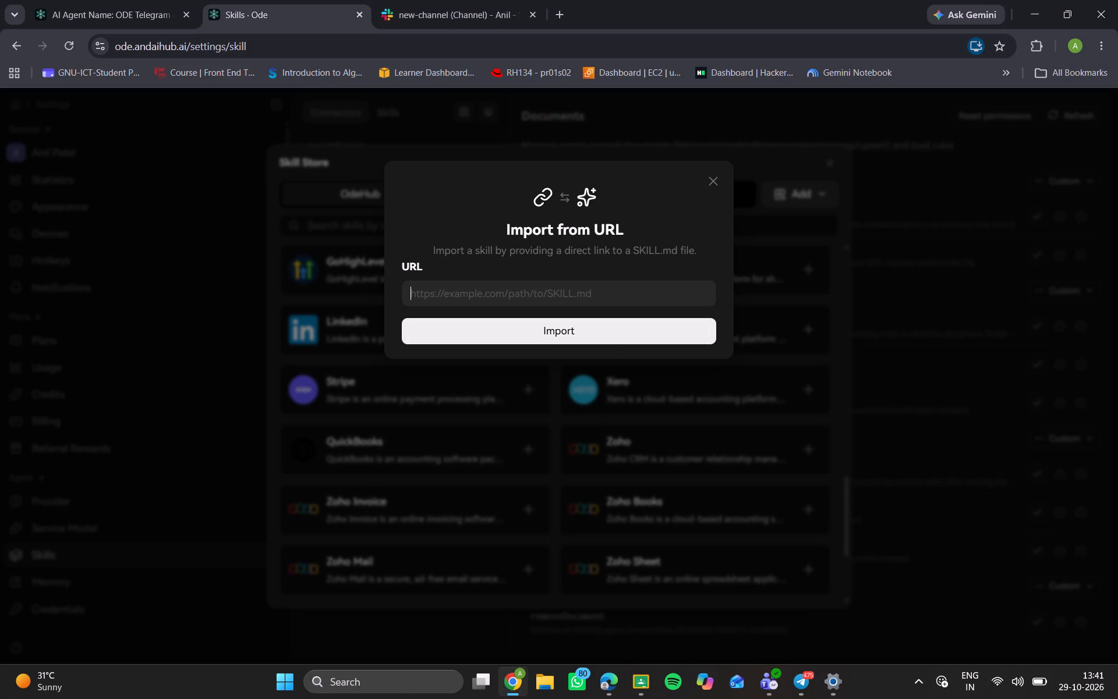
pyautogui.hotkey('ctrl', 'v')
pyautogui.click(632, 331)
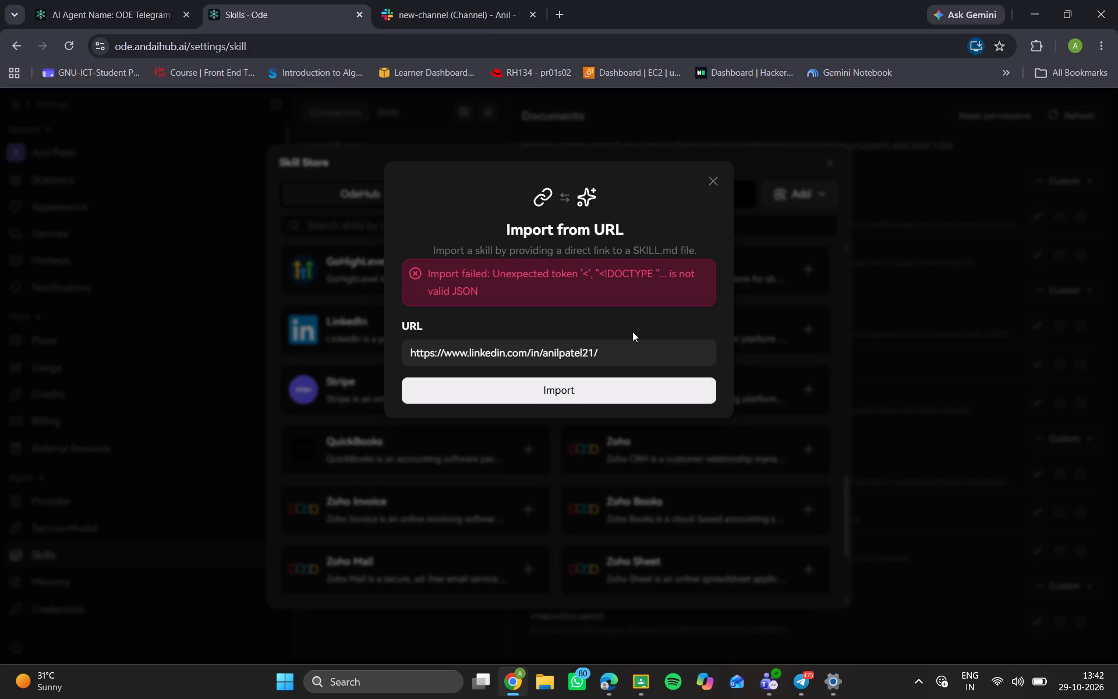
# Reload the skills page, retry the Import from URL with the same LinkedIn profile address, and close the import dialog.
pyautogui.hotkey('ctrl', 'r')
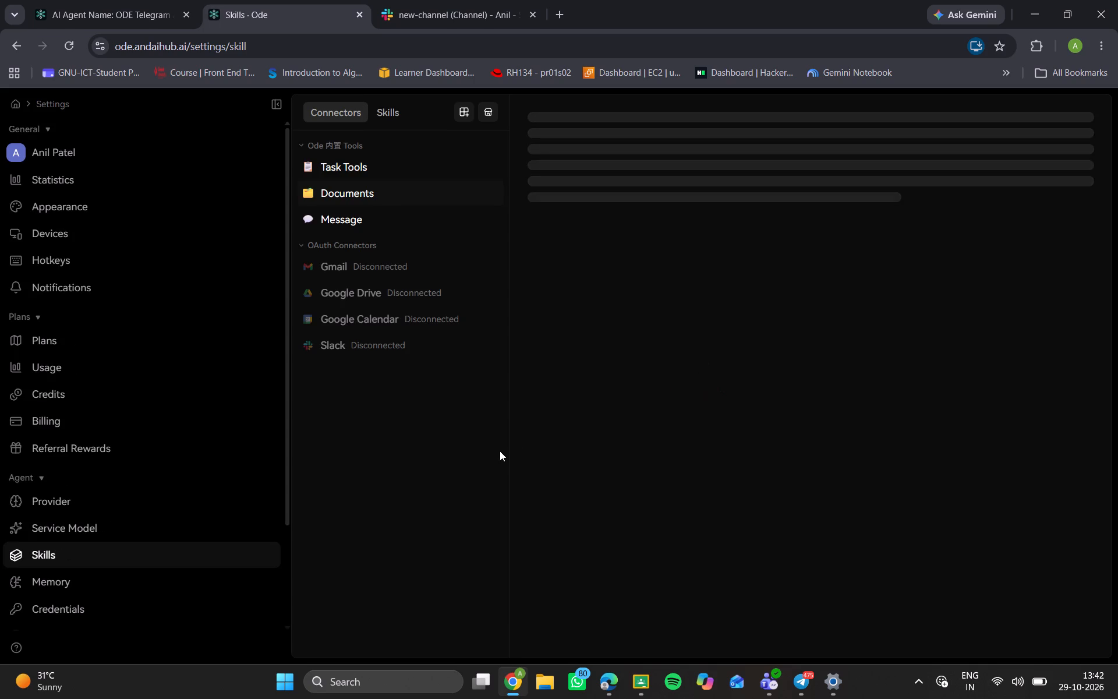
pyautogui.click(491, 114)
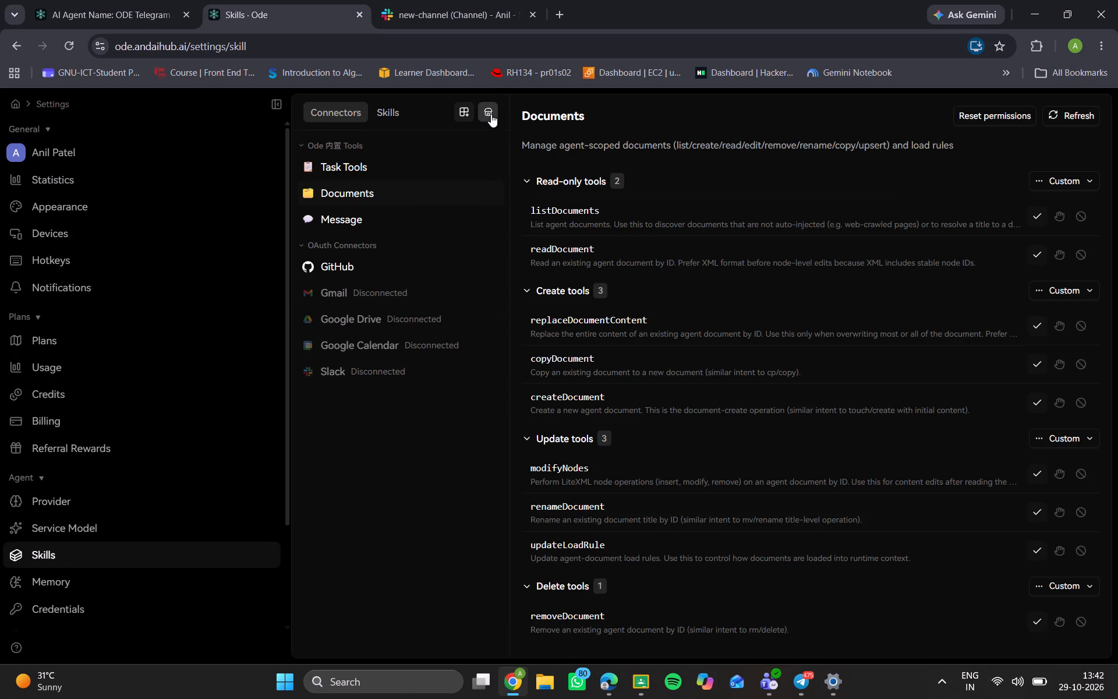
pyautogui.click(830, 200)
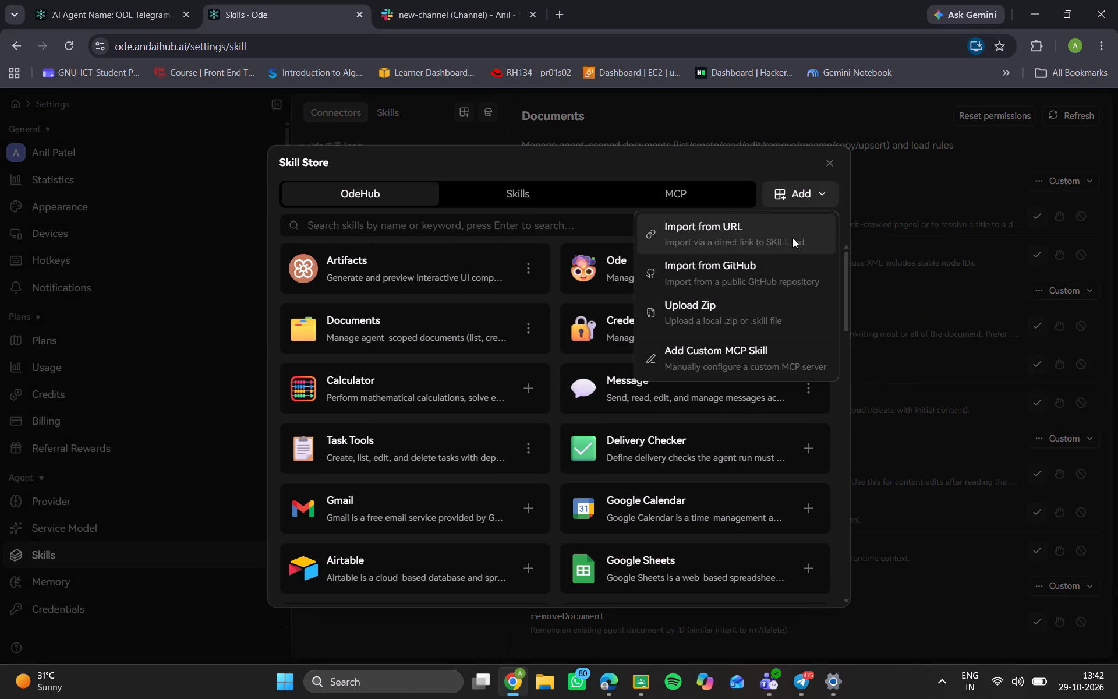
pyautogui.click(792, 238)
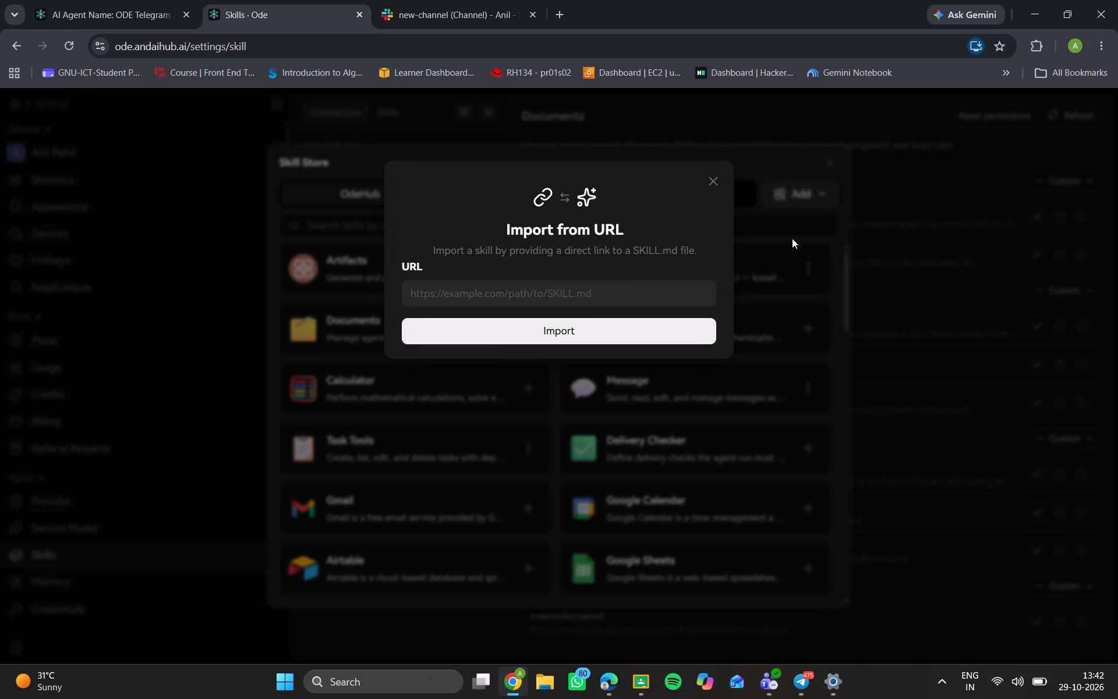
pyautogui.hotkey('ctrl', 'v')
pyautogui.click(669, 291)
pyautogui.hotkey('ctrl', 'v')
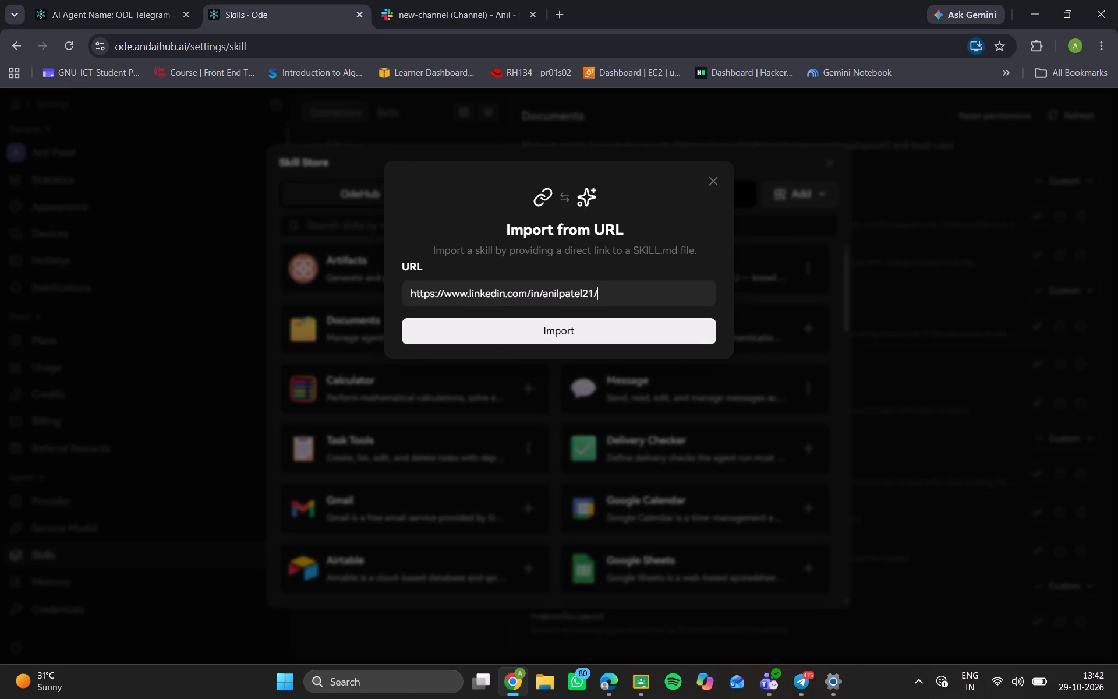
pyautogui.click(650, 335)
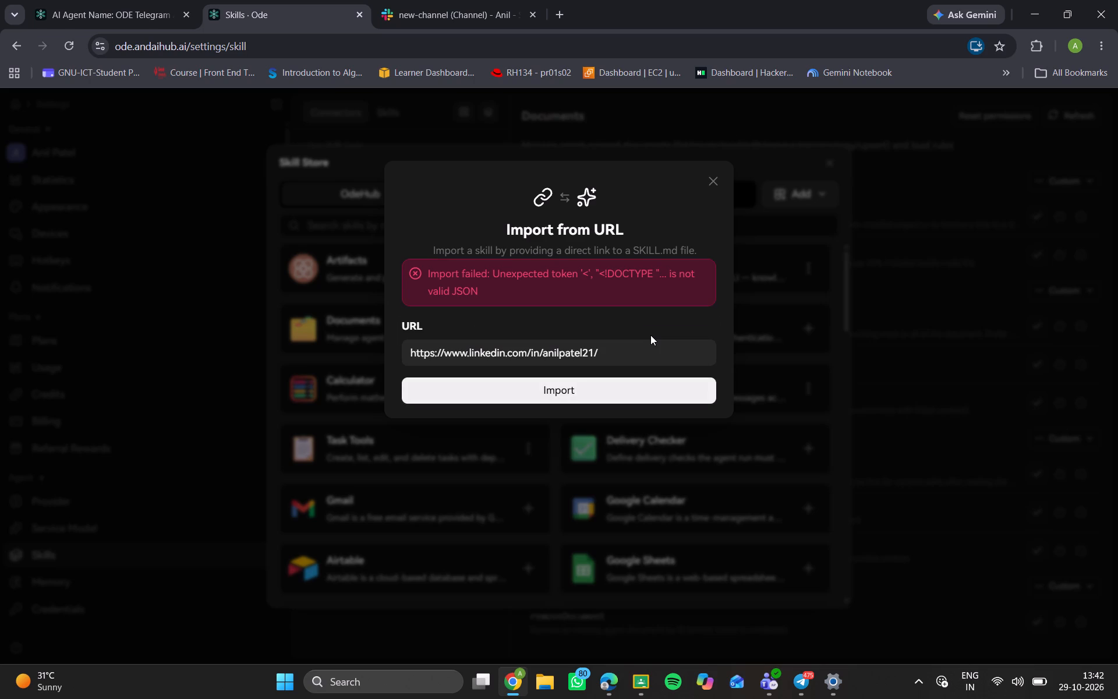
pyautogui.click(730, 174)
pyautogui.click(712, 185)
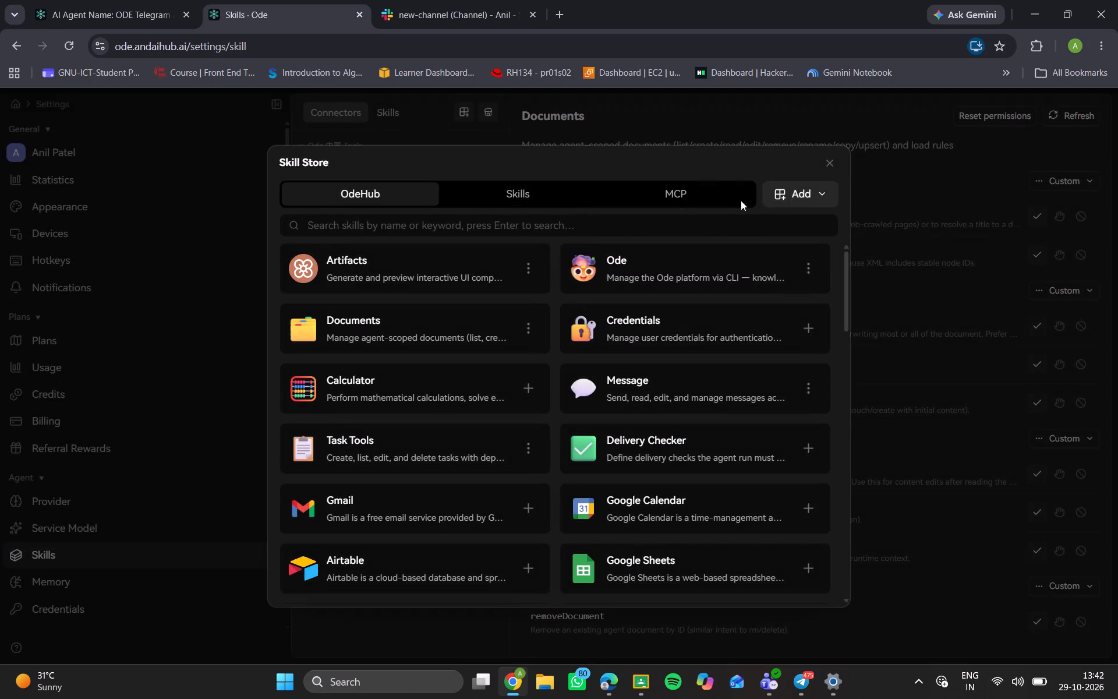
# Look through the import options and browse the Skill Store's MCP list for a suitable server.
pyautogui.click(773, 195)
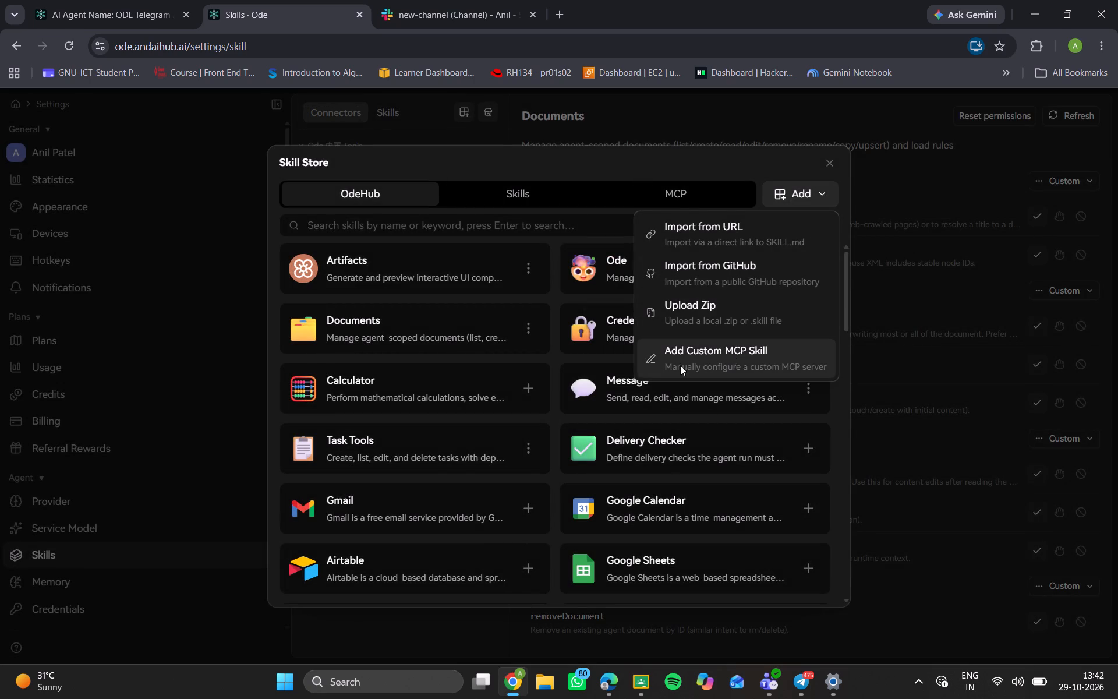
pyautogui.click(675, 196)
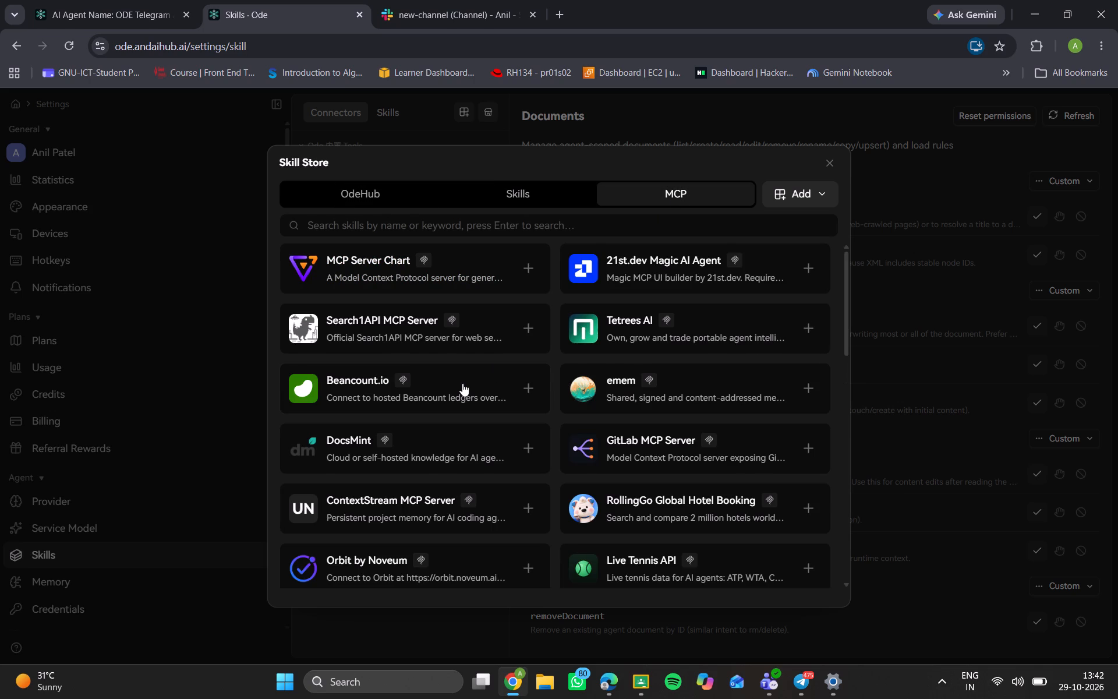
pyautogui.scroll(-4, 462, 383)
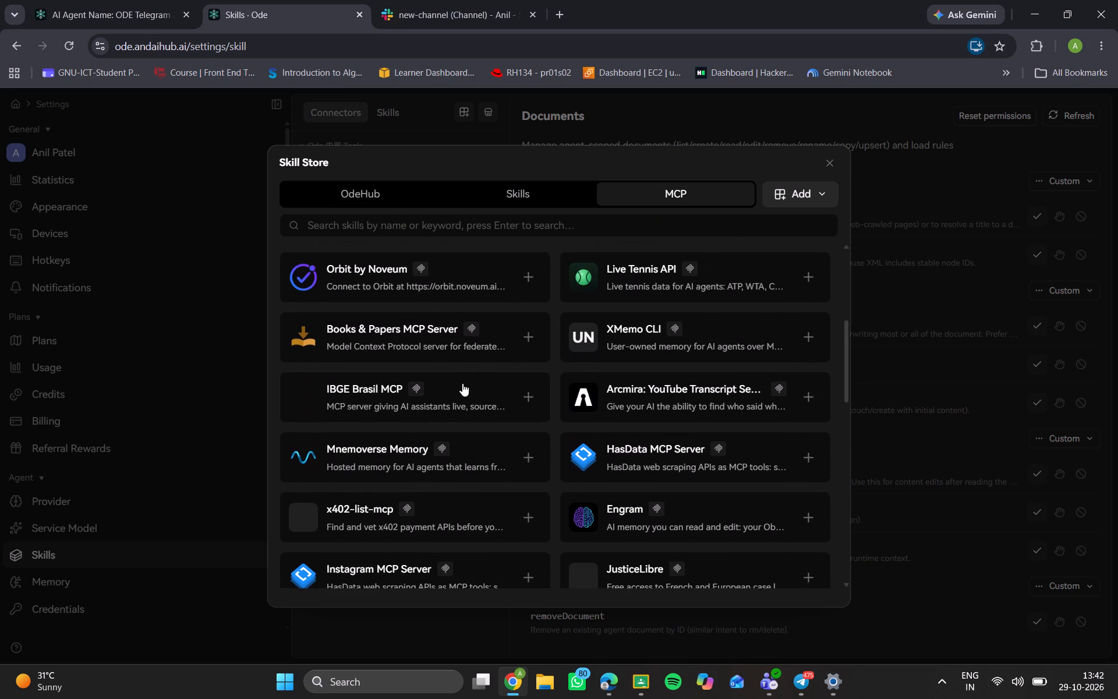
pyautogui.scroll(-1, 462, 383)
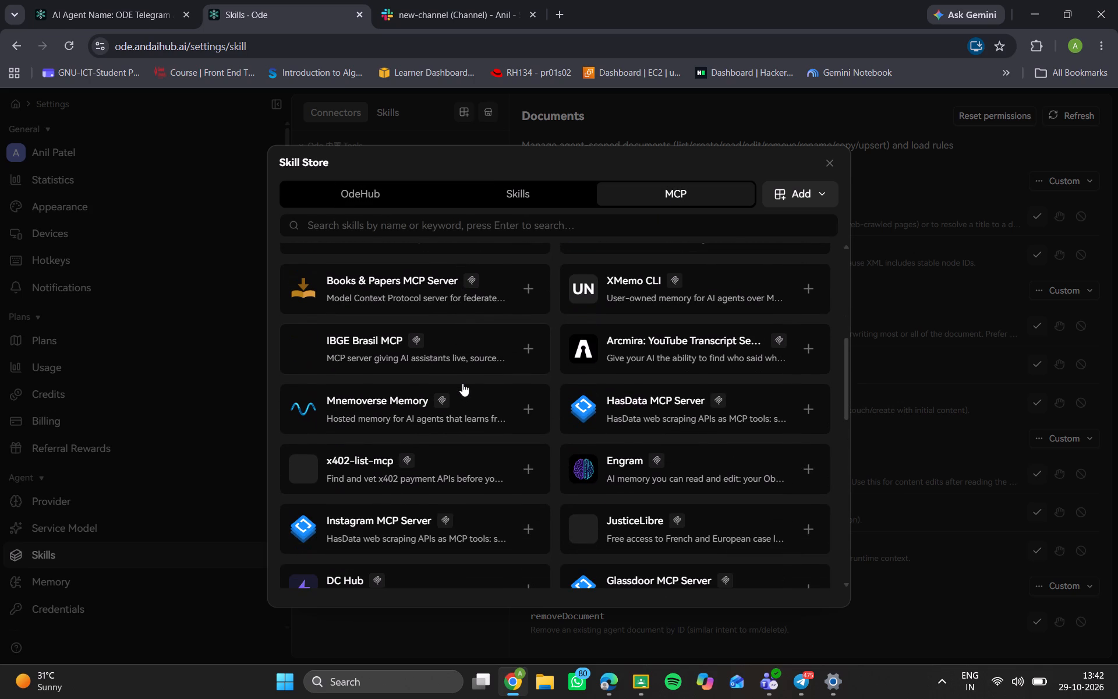
pyautogui.scroll(-2, 462, 383)
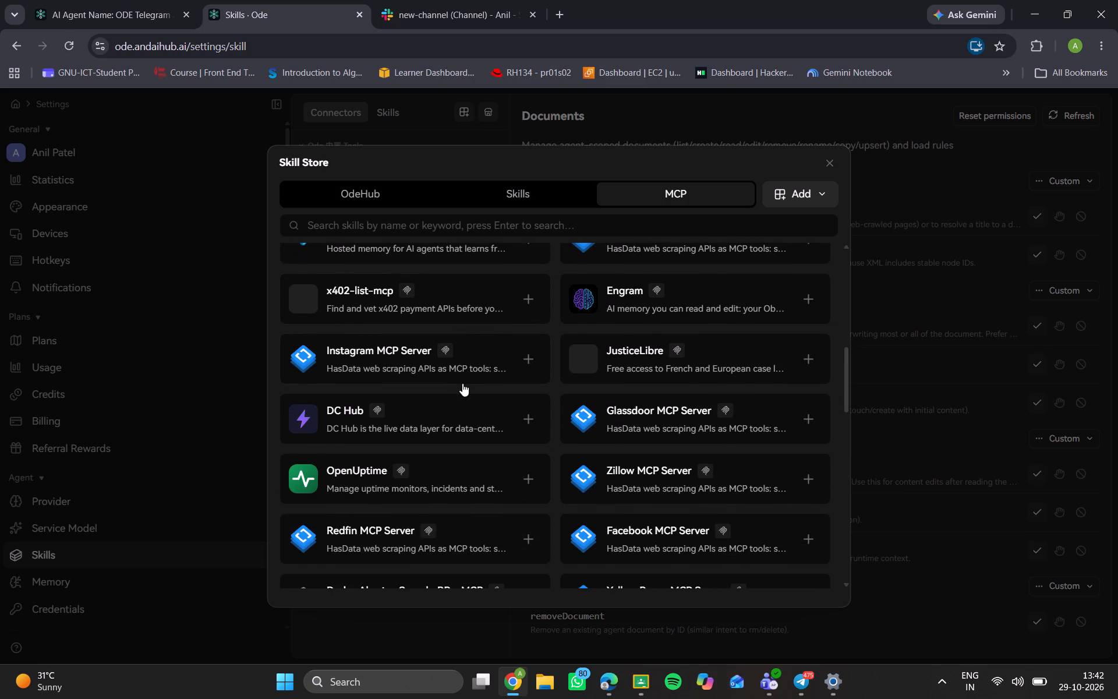
pyautogui.scroll(-1, 462, 383)
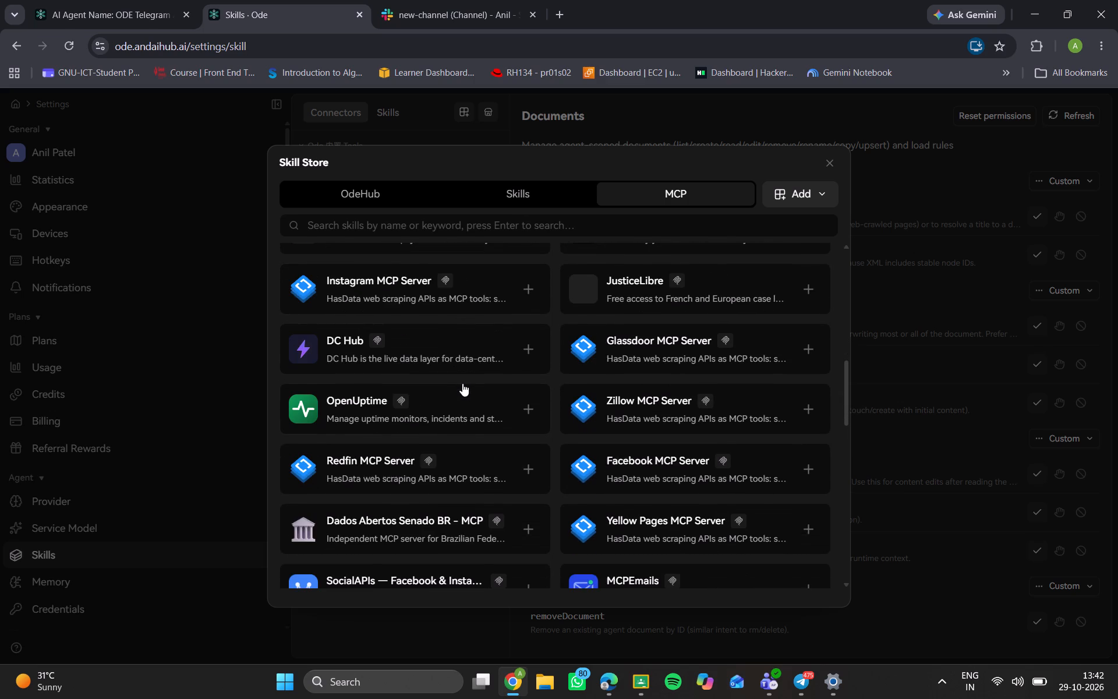
pyautogui.scroll(-3, 462, 383)
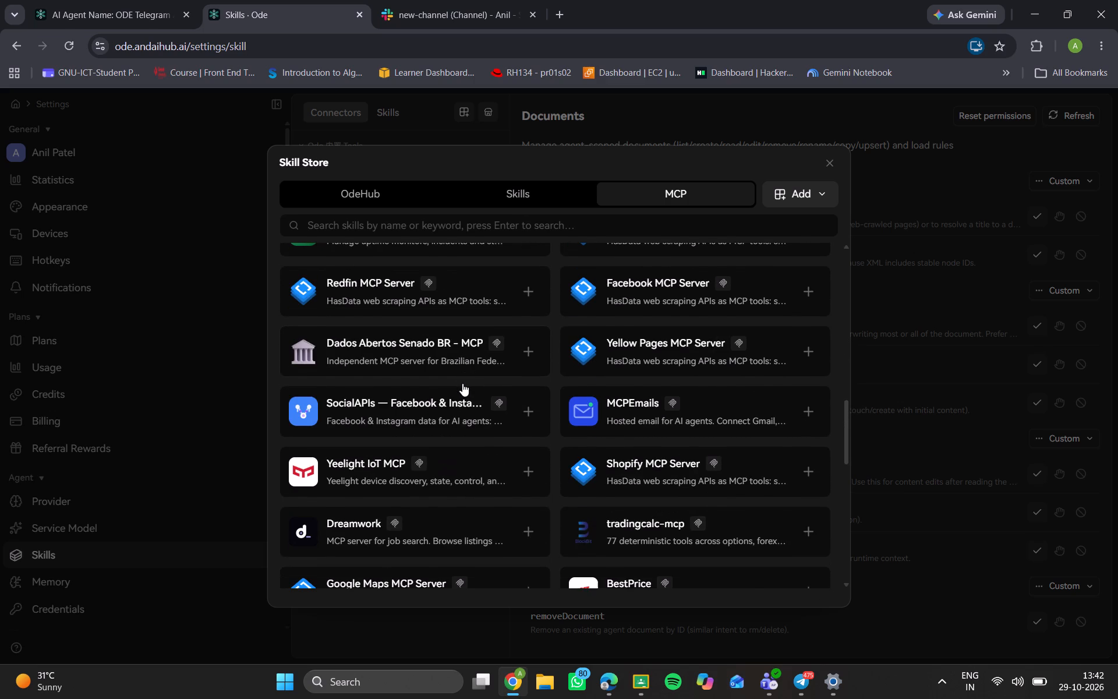
pyautogui.scroll(-1, 462, 383)
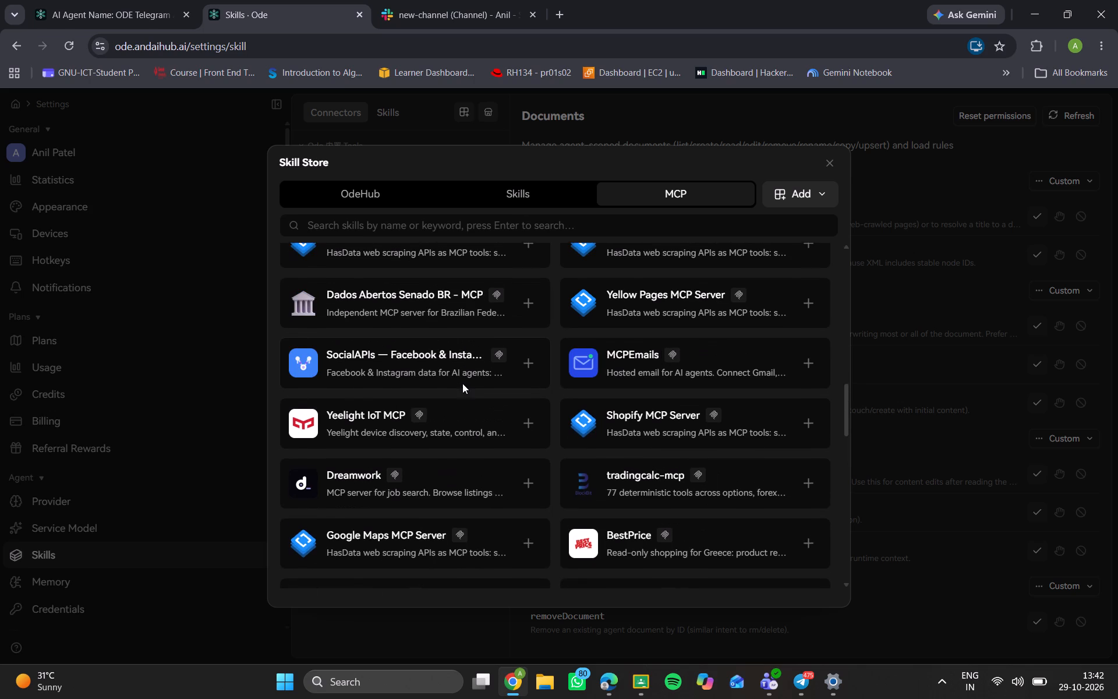
# View the details of the BestPrice MCP skill, including the "What can you do with this MCP Server?" overview section.
pyautogui.click(599, 478)
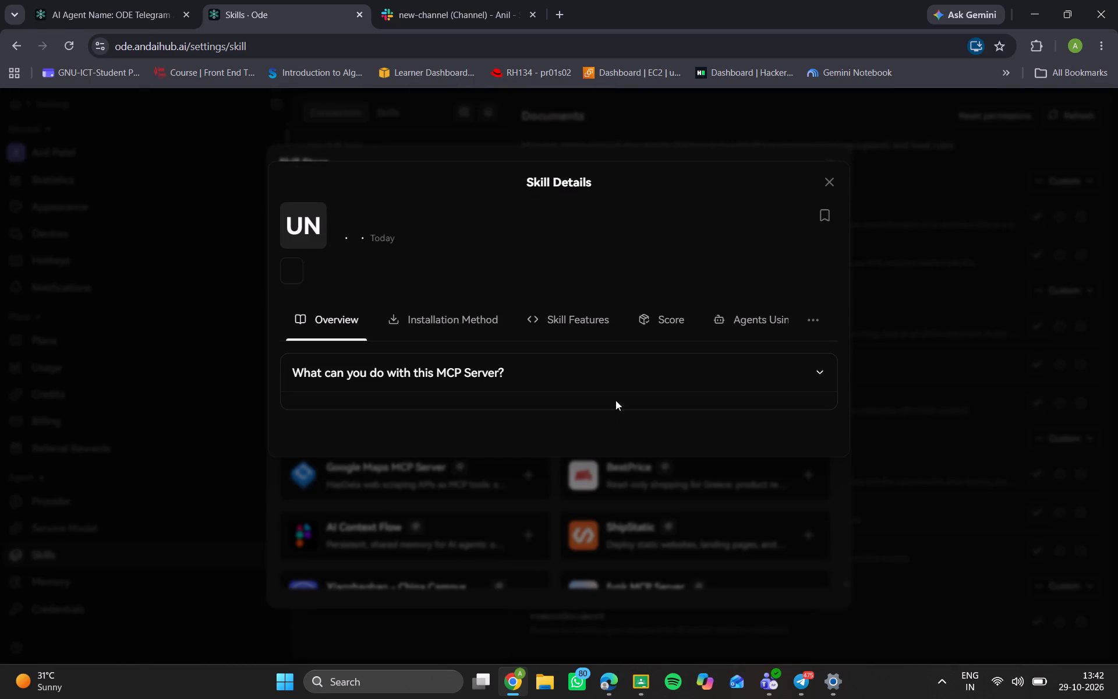
pyautogui.click(629, 372)
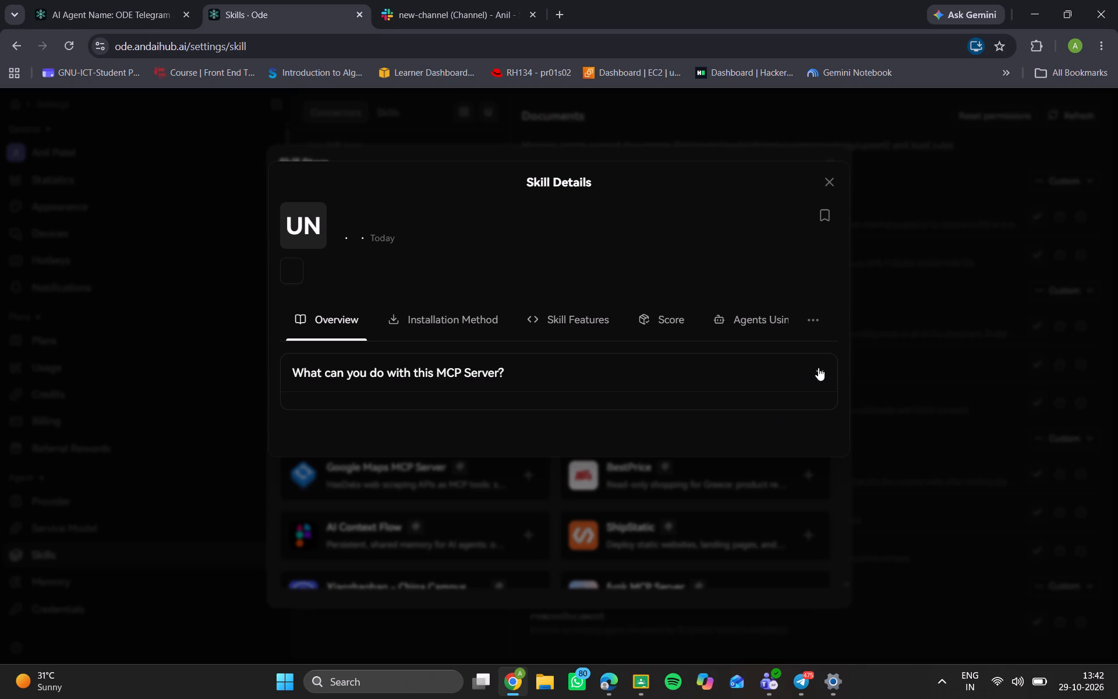
# Examine the MCP server overview in the open skill details, and close the details.
pyautogui.click(819, 367)
pyautogui.click(829, 171)
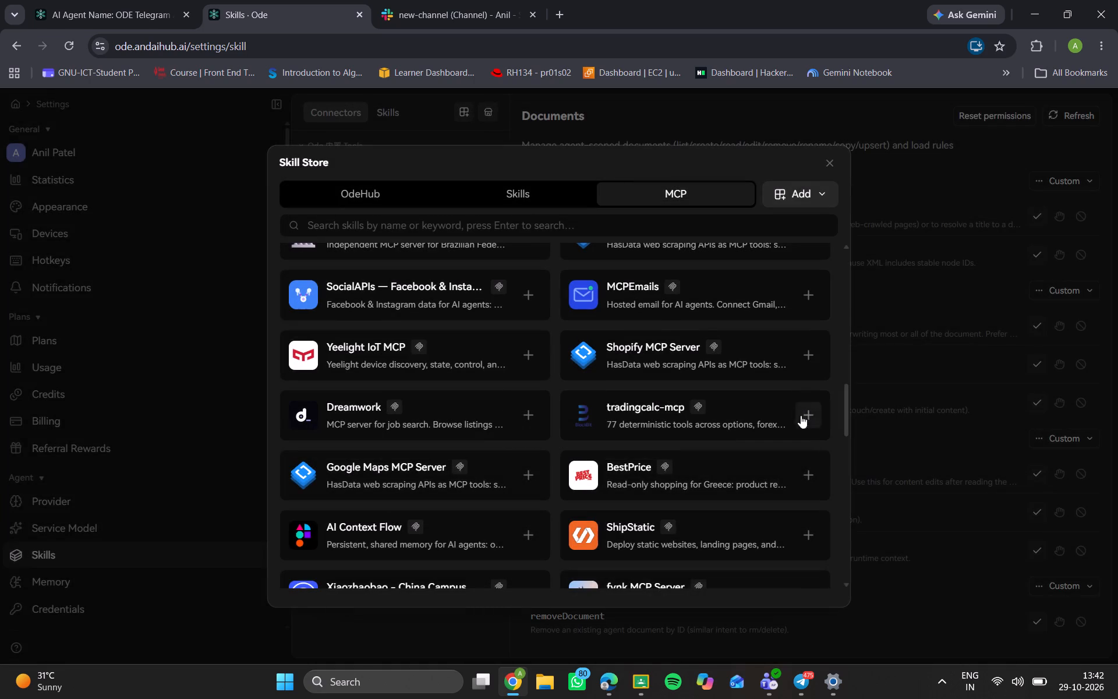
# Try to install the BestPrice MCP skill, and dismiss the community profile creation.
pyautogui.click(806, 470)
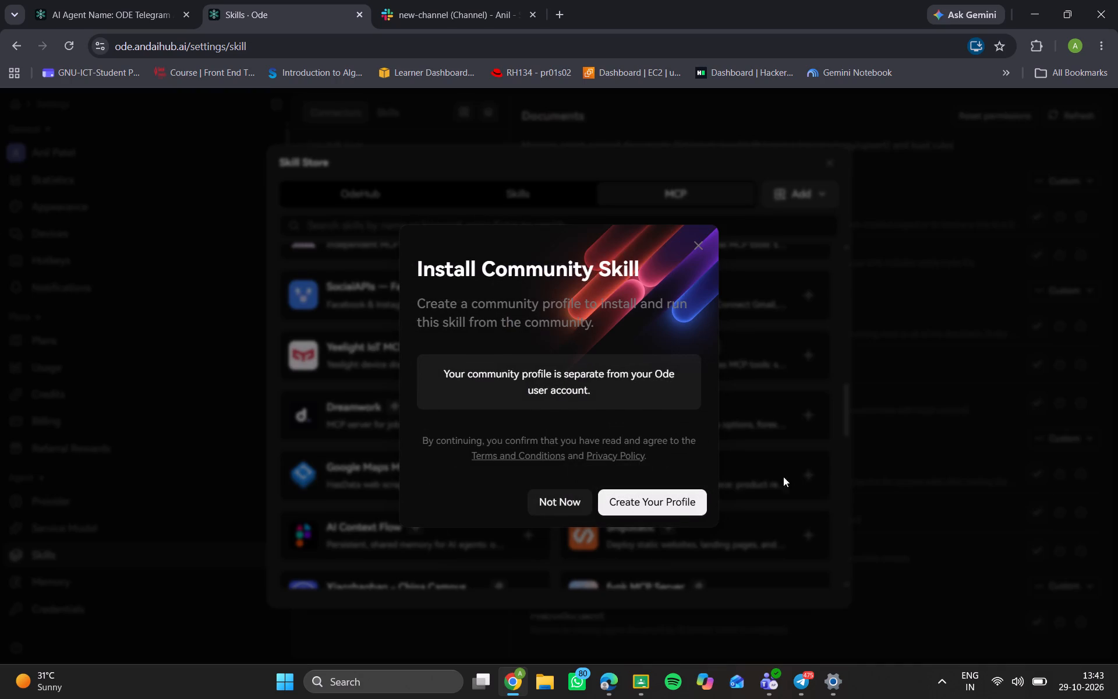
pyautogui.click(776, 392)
# Examine the overview in the BestPrice MCP skill's details, including what the server can do, and close it.
pyautogui.click(728, 478)
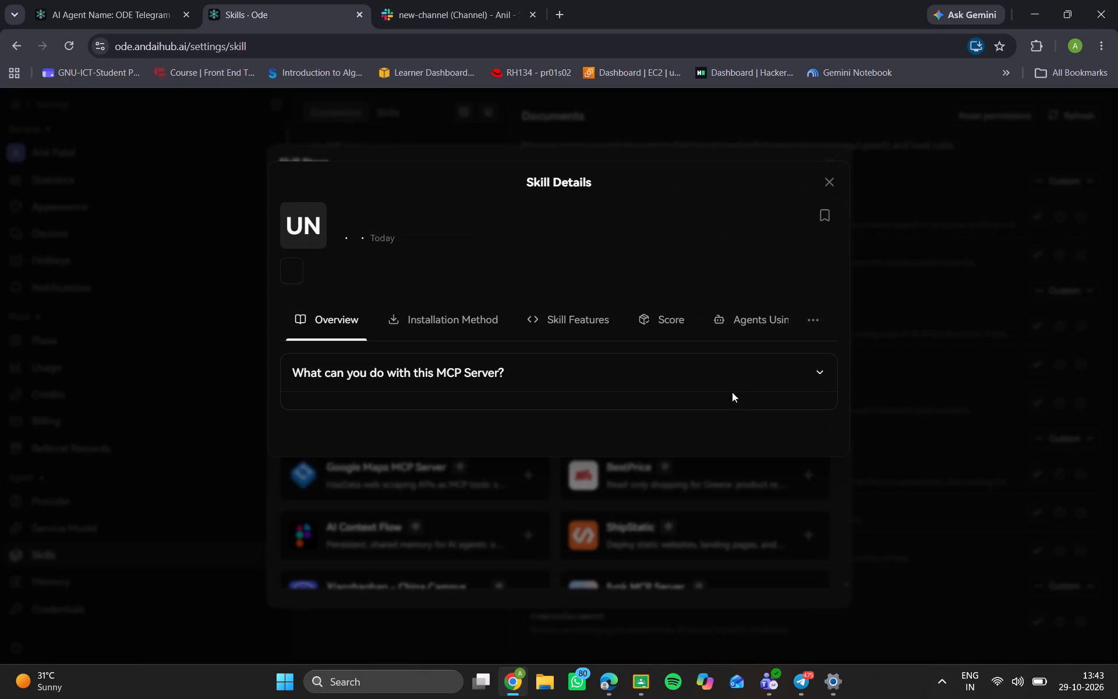
pyautogui.scroll(-4, 730, 390)
pyautogui.scroll(-5, 470, 303)
pyautogui.scroll(5, 470, 306)
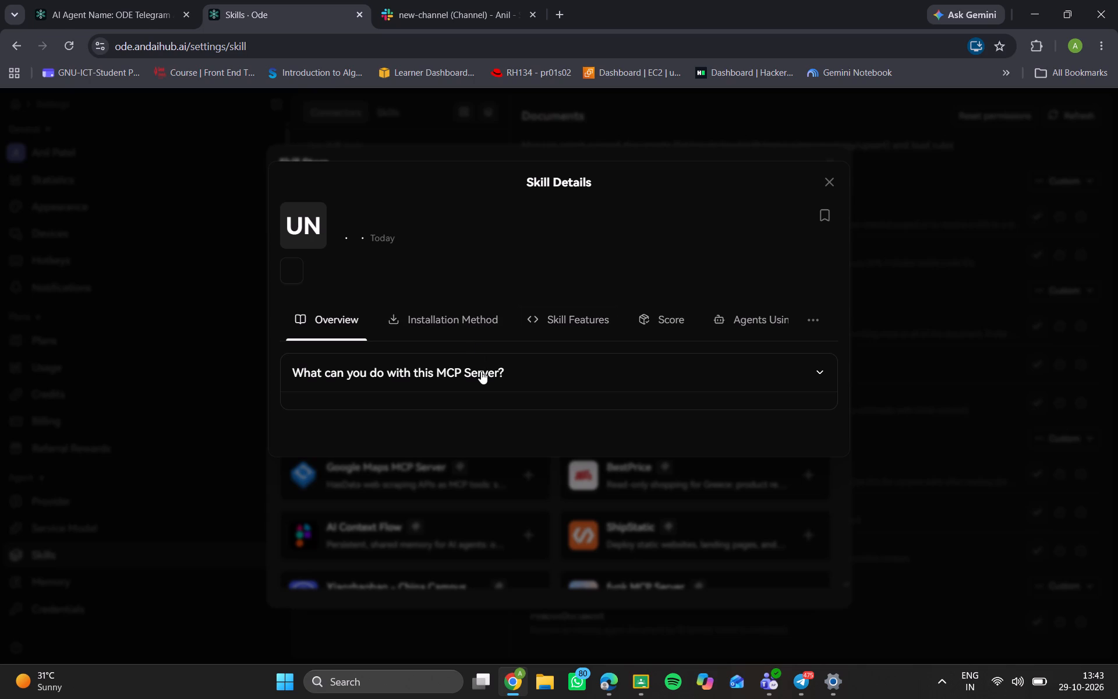
pyautogui.click(481, 371)
pyautogui.click(481, 371)
pyautogui.click(832, 185)
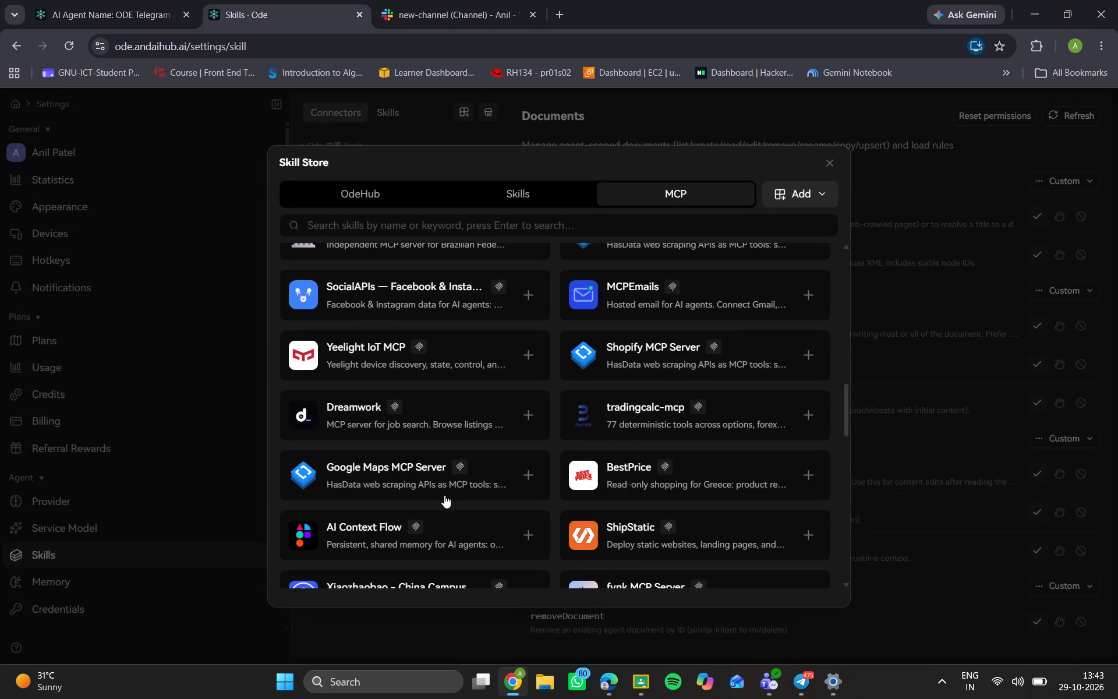
# Examine the overview in the AI Context Flow MCP skill's details and close it.
pyautogui.click(394, 534)
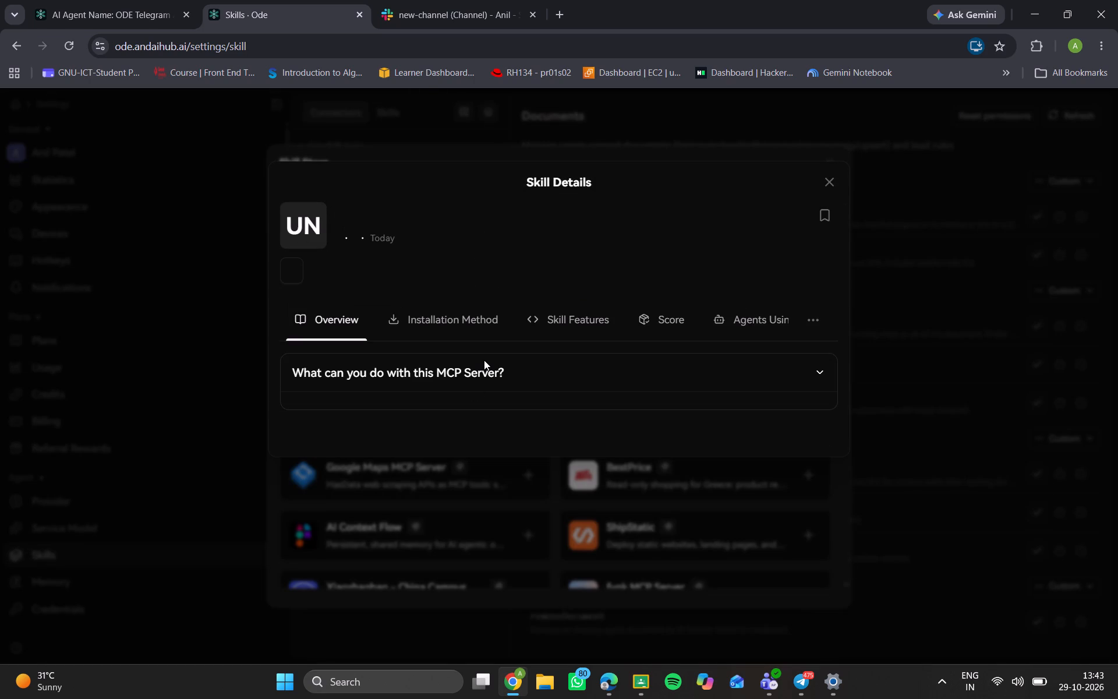
pyautogui.scroll(-4, 484, 360)
pyautogui.scroll(4, 484, 360)
pyautogui.click(826, 183)
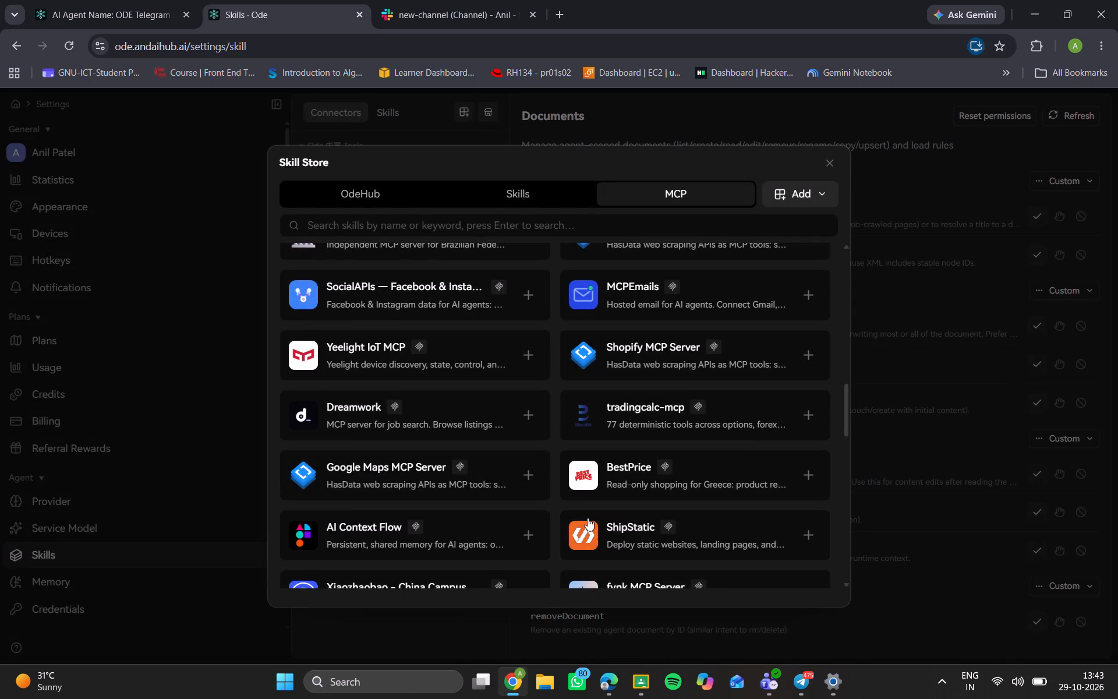
# Examine the overview in the JSON to TOON MCP skill's details, including what the server can do, and close it.
pyautogui.scroll(-3, 588, 518)
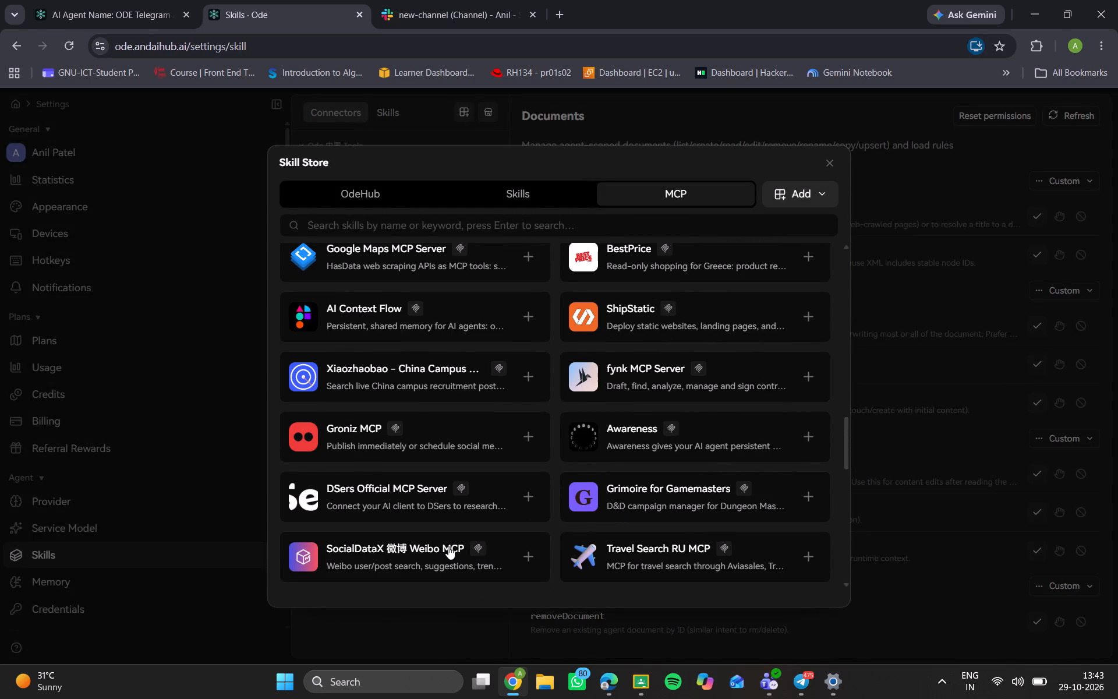
pyautogui.scroll(-3, 575, 518)
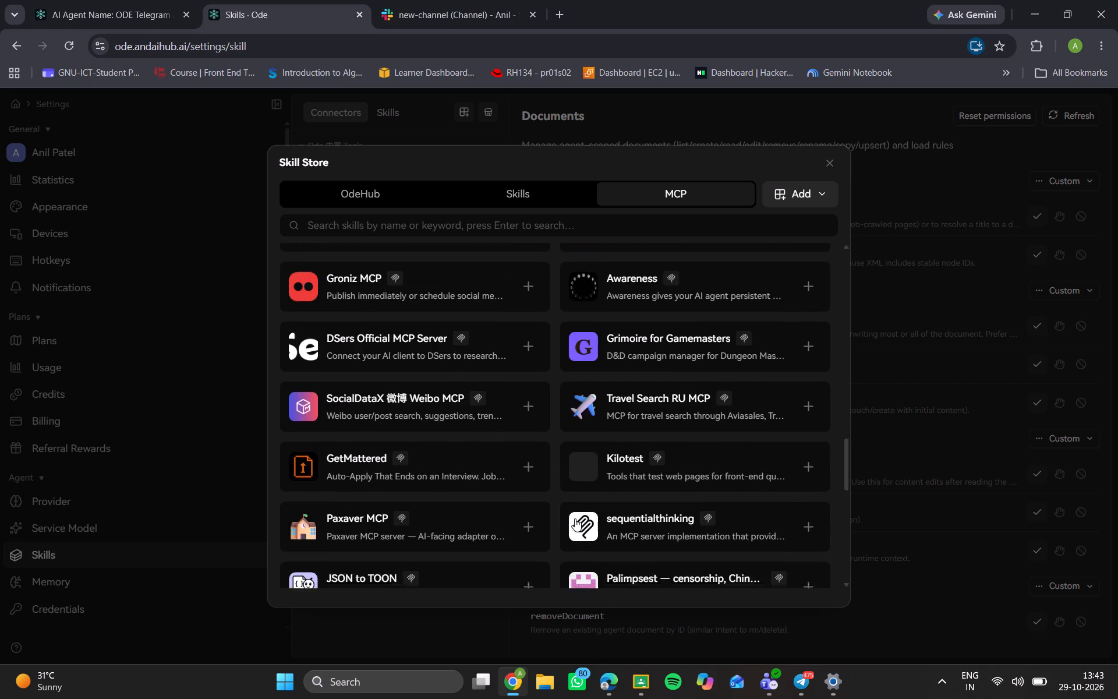
pyautogui.scroll(-1, 575, 518)
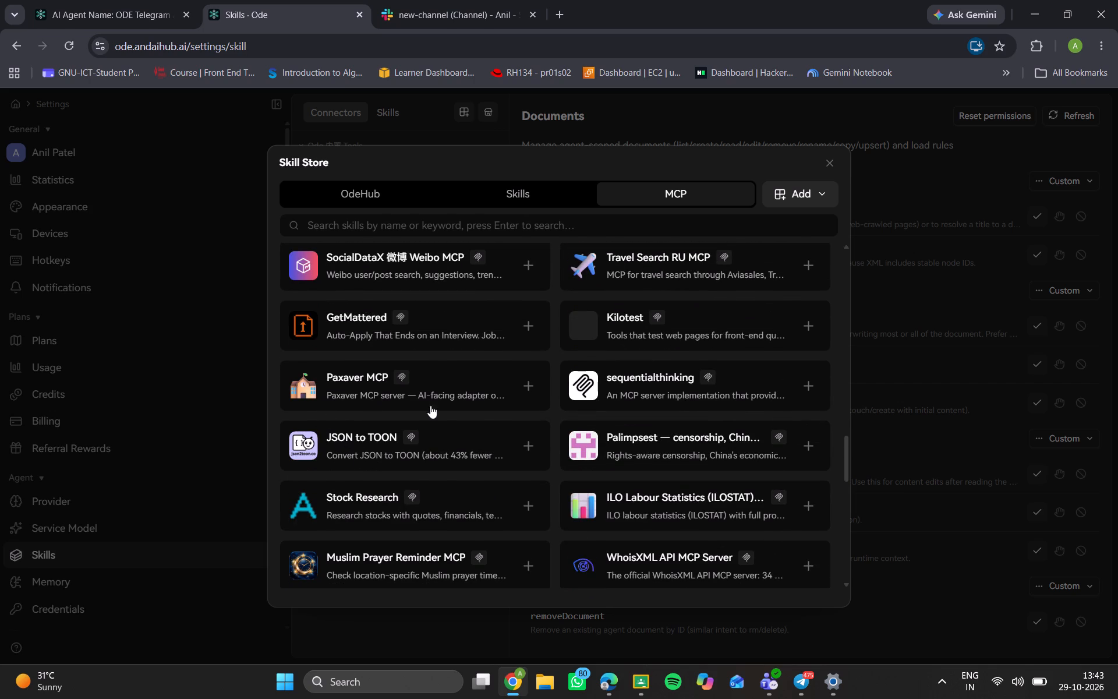
pyautogui.click(361, 442)
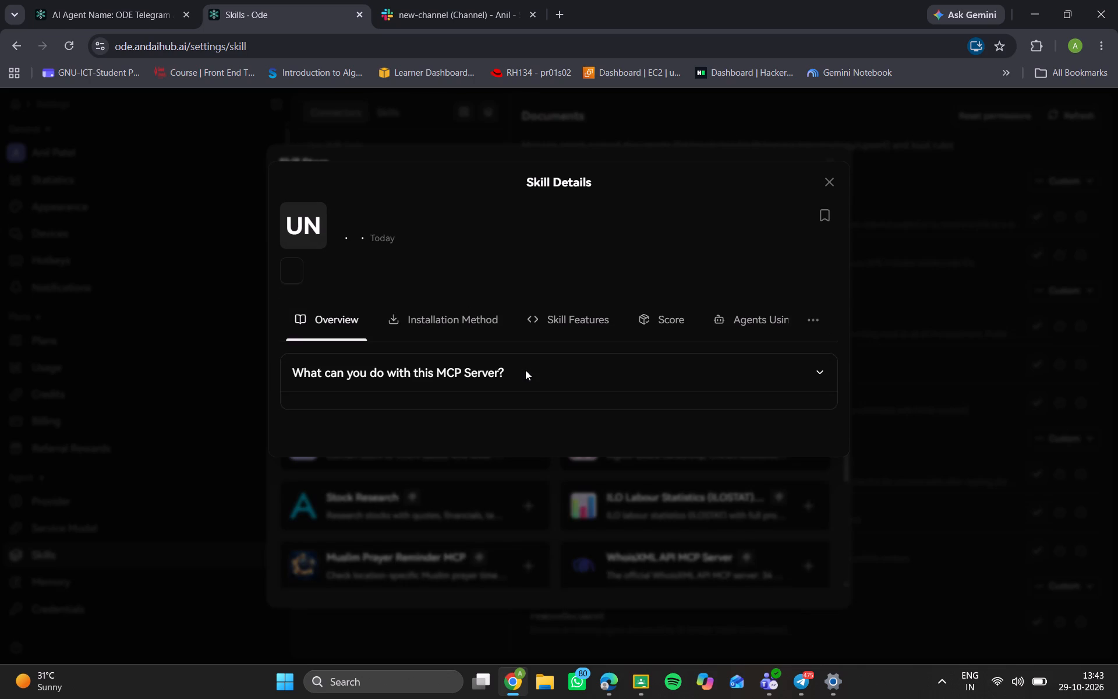
pyautogui.click(525, 370)
pyautogui.click(824, 369)
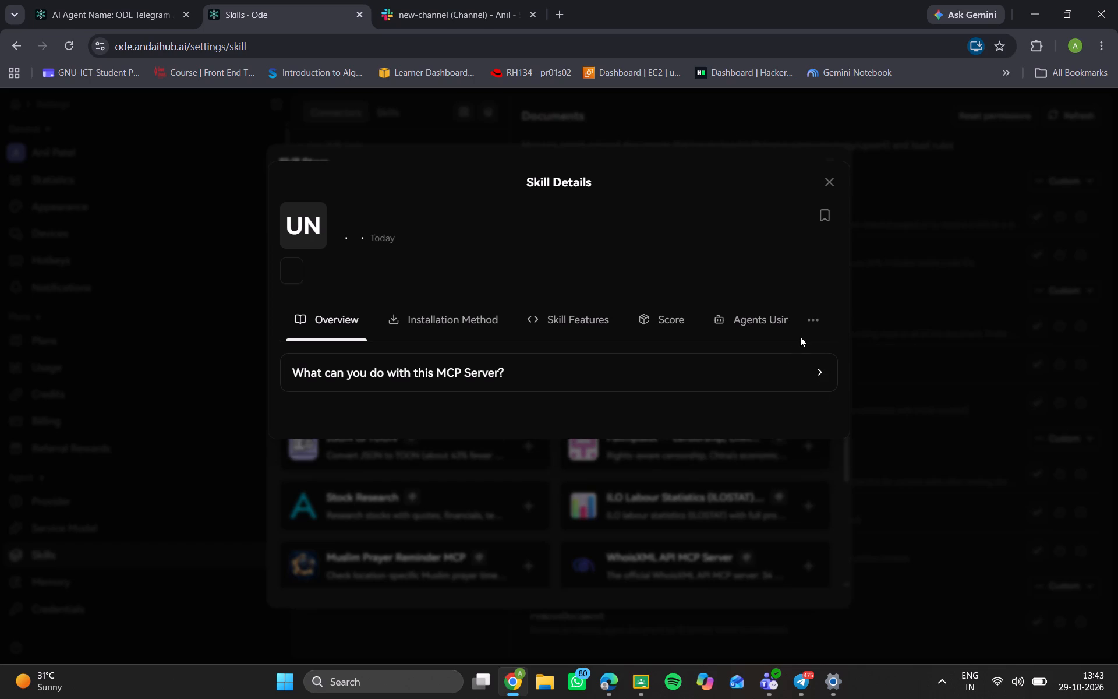
pyautogui.click(825, 189)
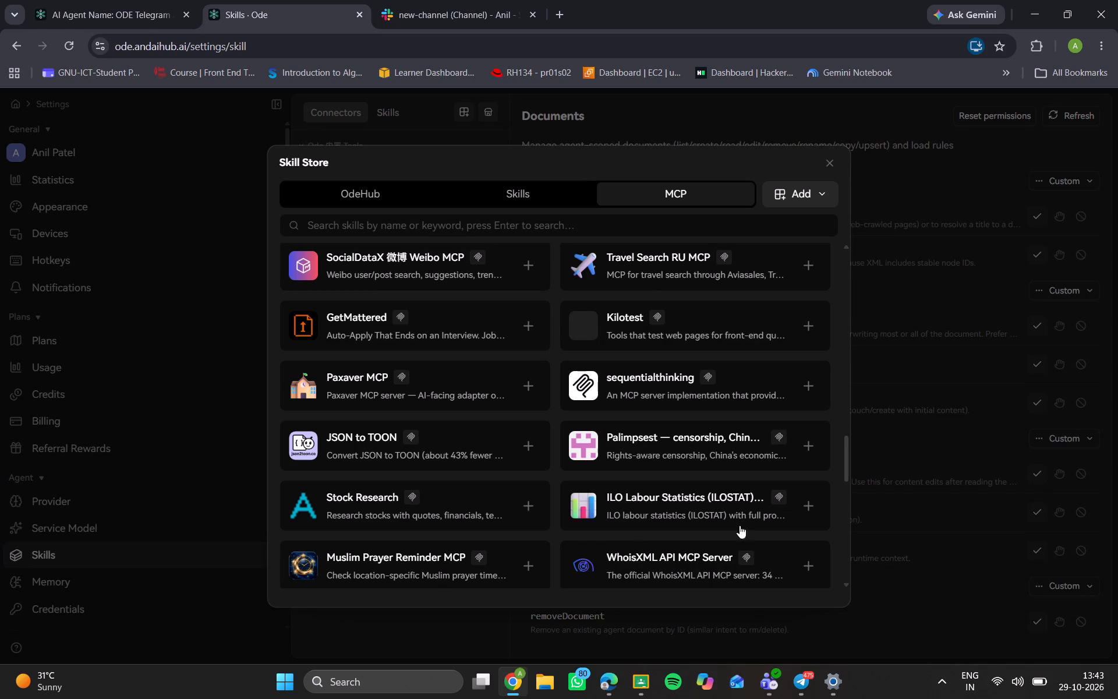
# Look through more of the community MCP skills and open the details of the Groniz MCP skill.
pyautogui.scroll(-5, 664, 450)
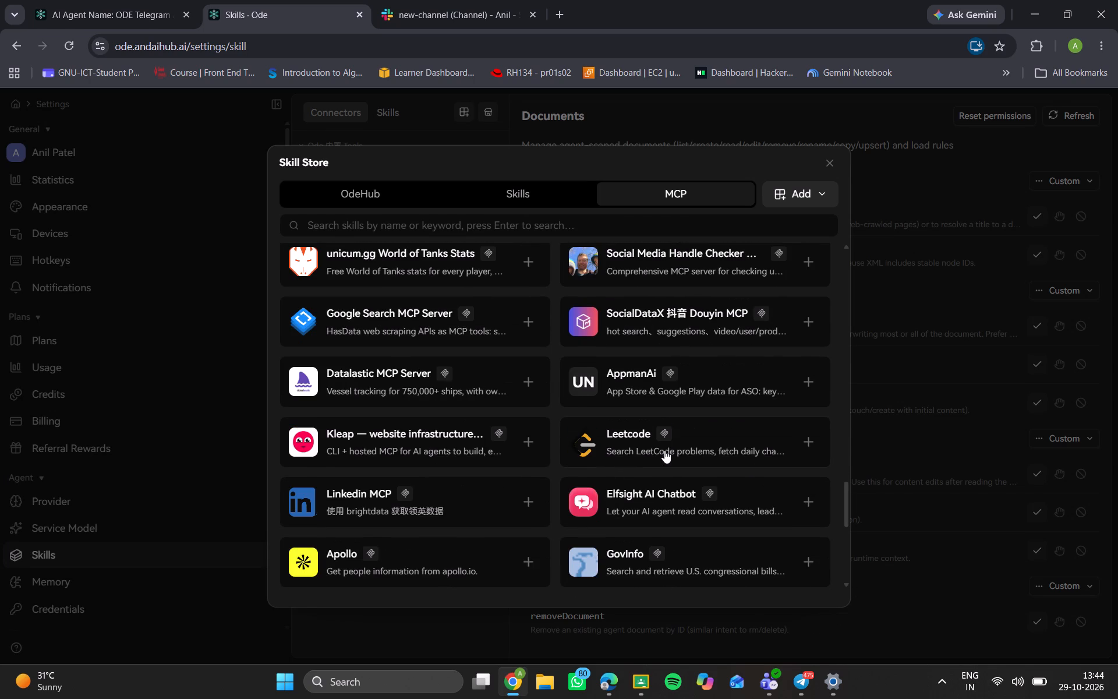
pyautogui.scroll(-2, 664, 450)
pyautogui.scroll(2, 427, 472)
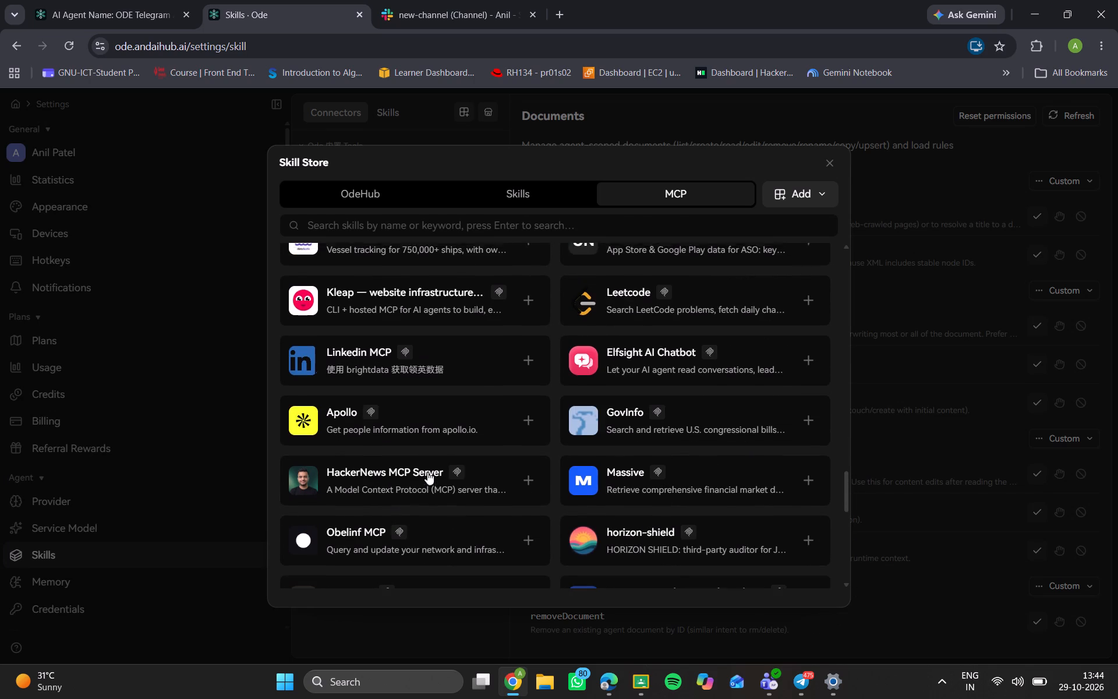
pyautogui.scroll(7, 427, 472)
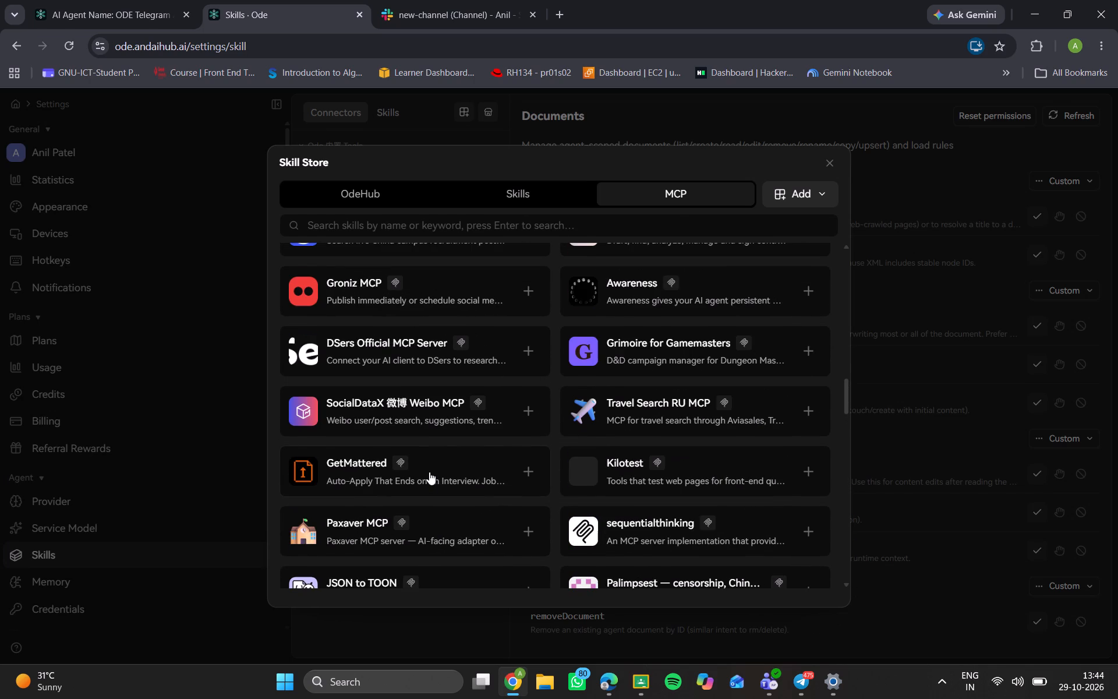
pyautogui.scroll(2, 429, 472)
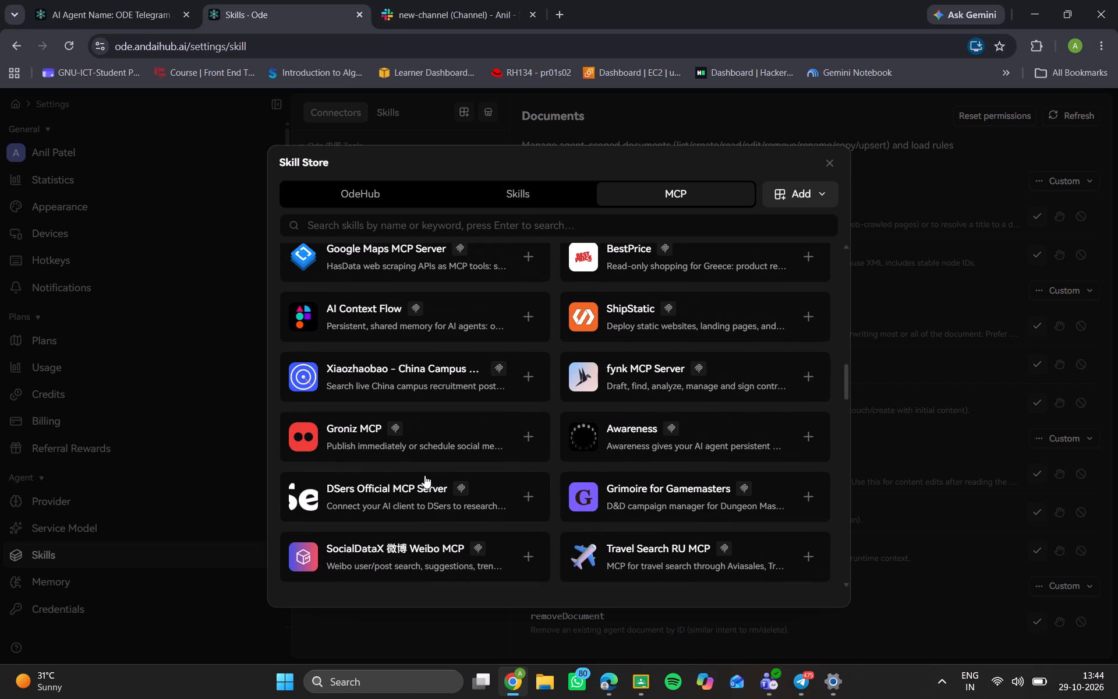
pyautogui.click(431, 423)
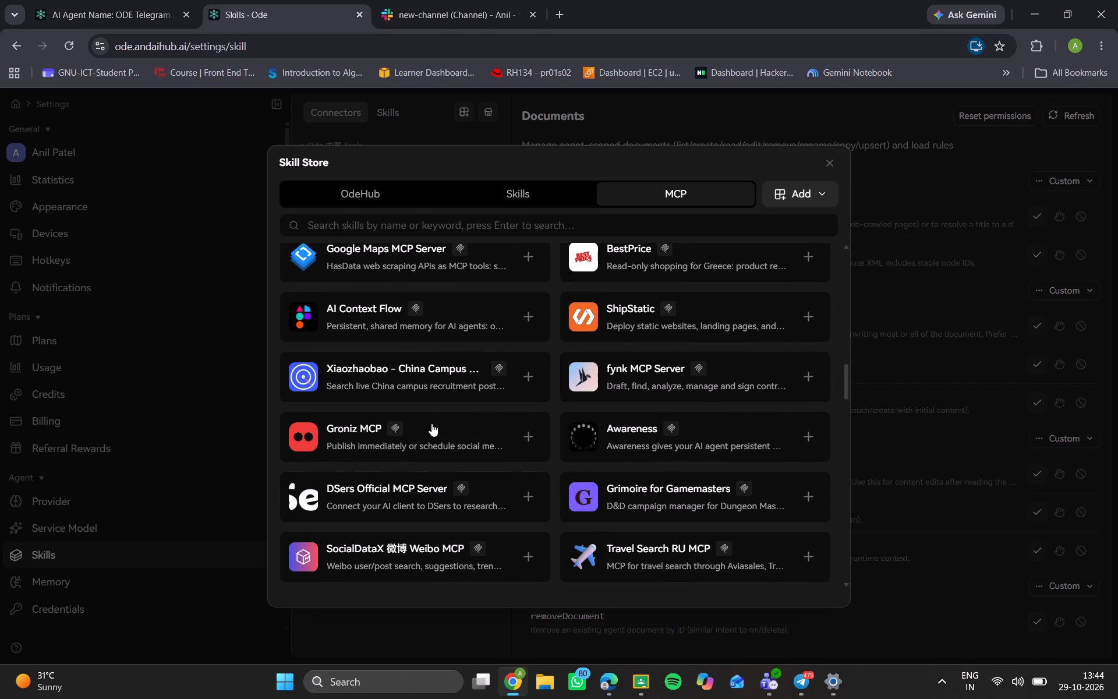
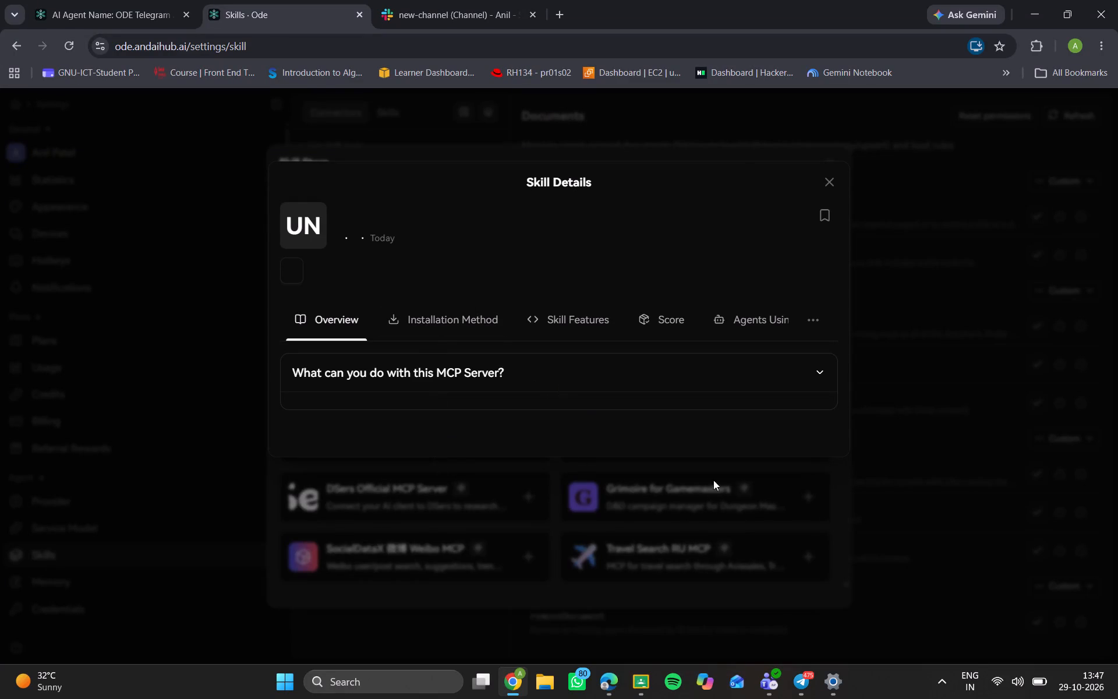
# Close the Groniz MCP skill's details.
pyautogui.click(827, 181)
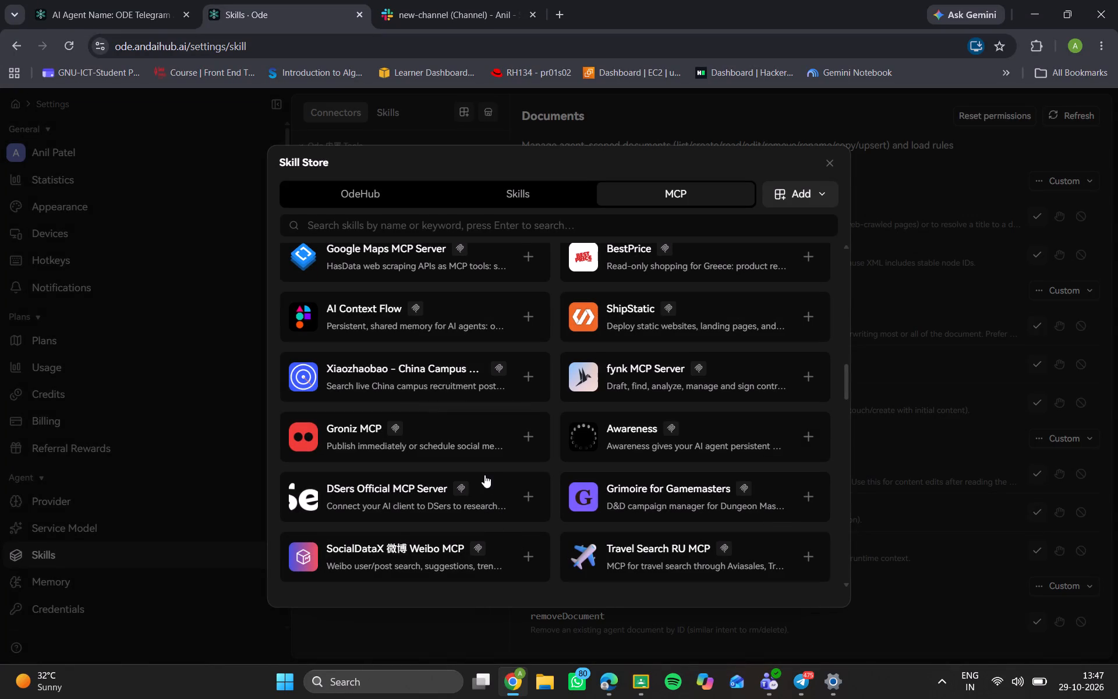
# Add the Calculator skill from the OdeHub collection to the agent.
pyautogui.click(384, 199)
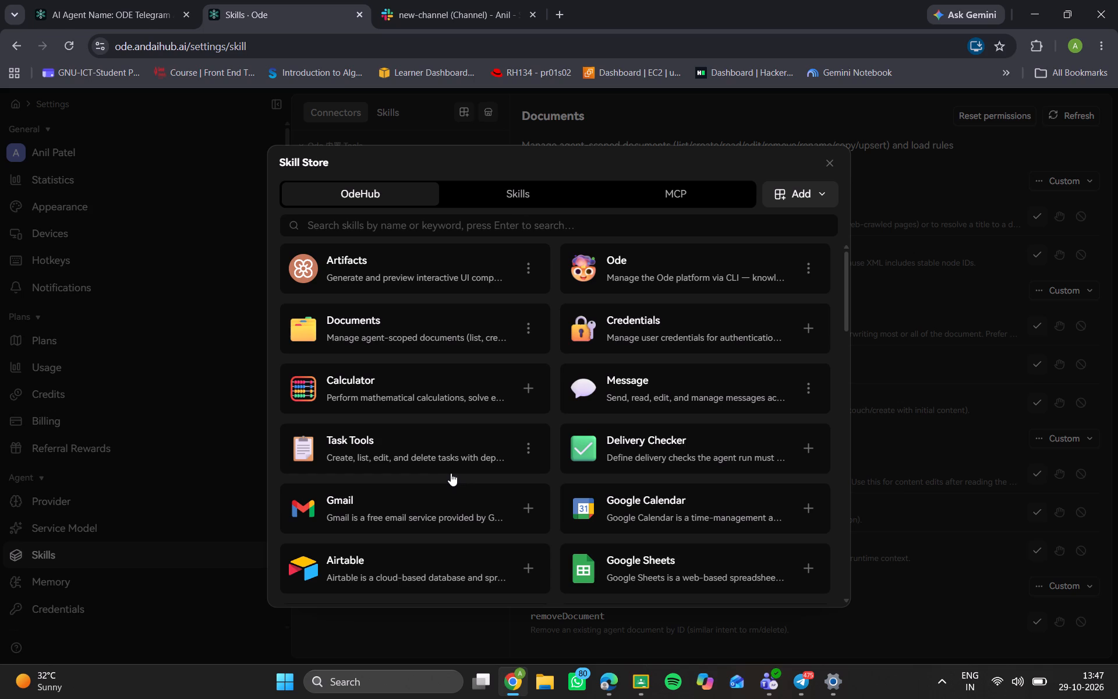
pyautogui.click(536, 386)
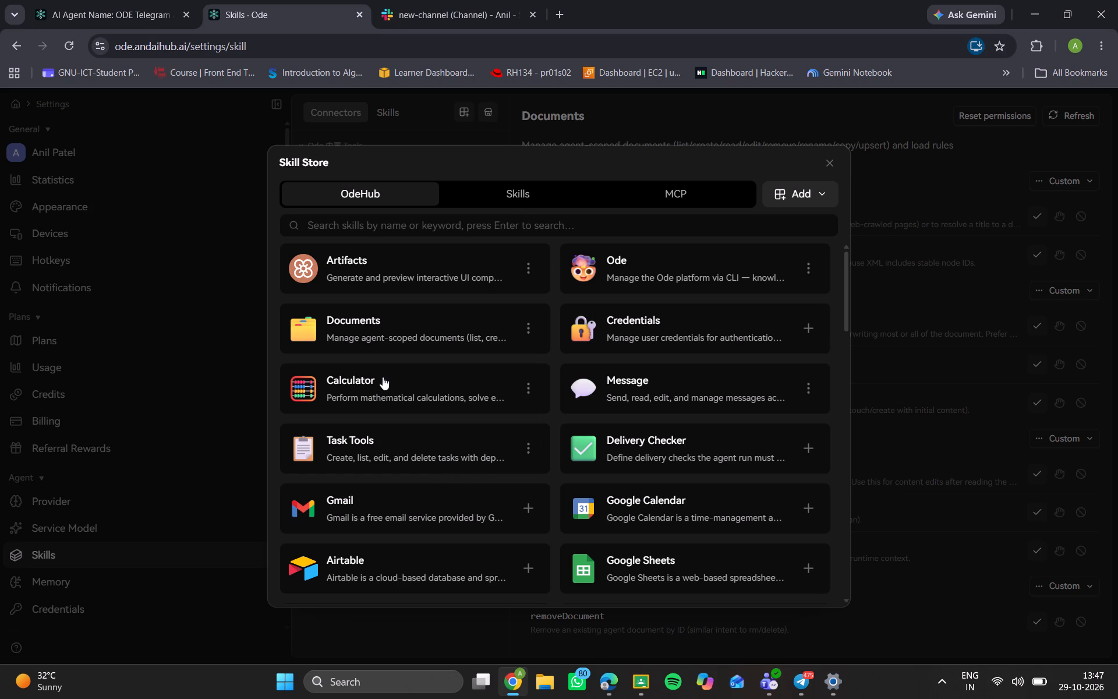
# Examine the overview in the Calculator skill's details and close it.
pyautogui.click(388, 371)
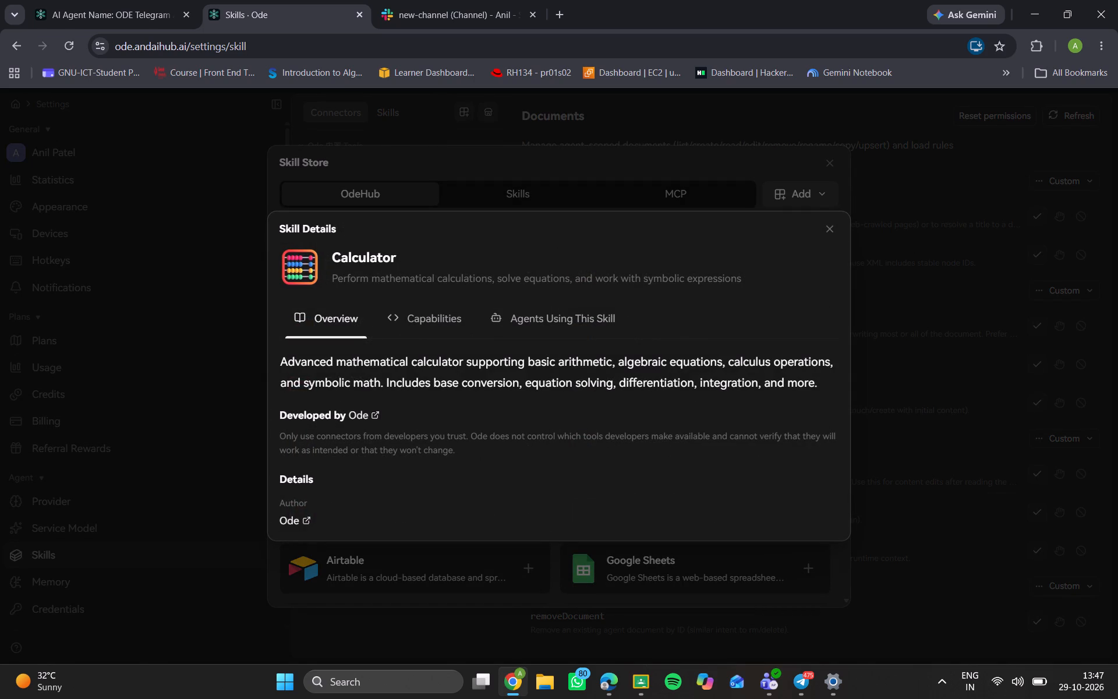
pyautogui.click(843, 233)
pyautogui.click(837, 226)
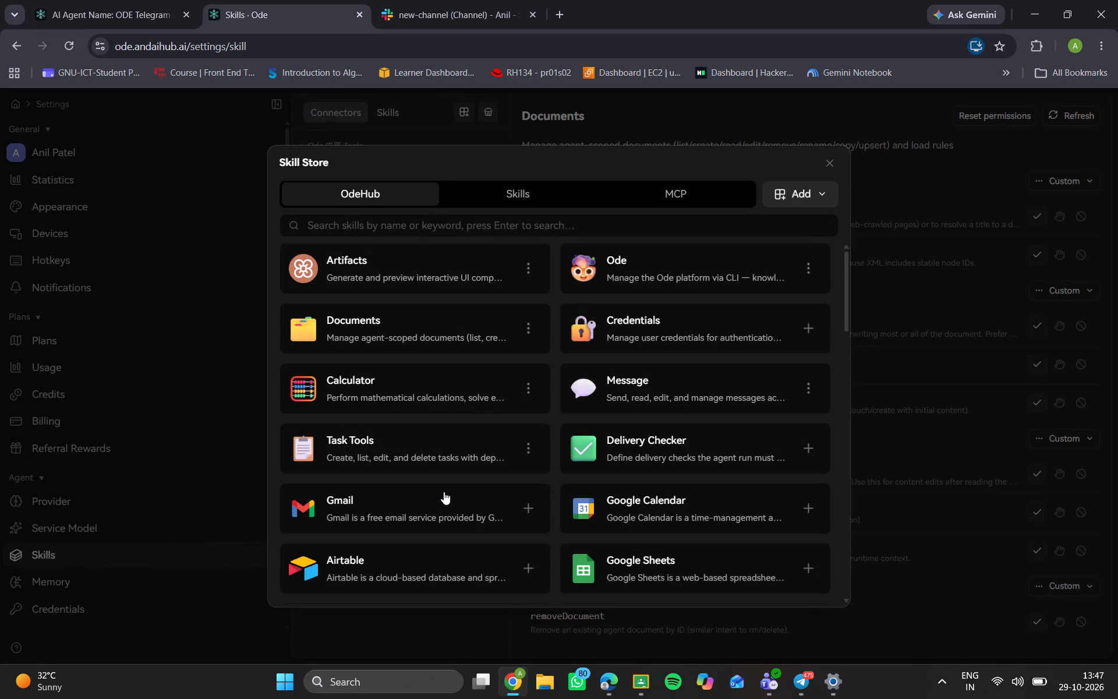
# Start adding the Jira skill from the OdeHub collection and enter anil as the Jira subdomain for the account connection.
pyautogui.scroll(-5, 444, 492)
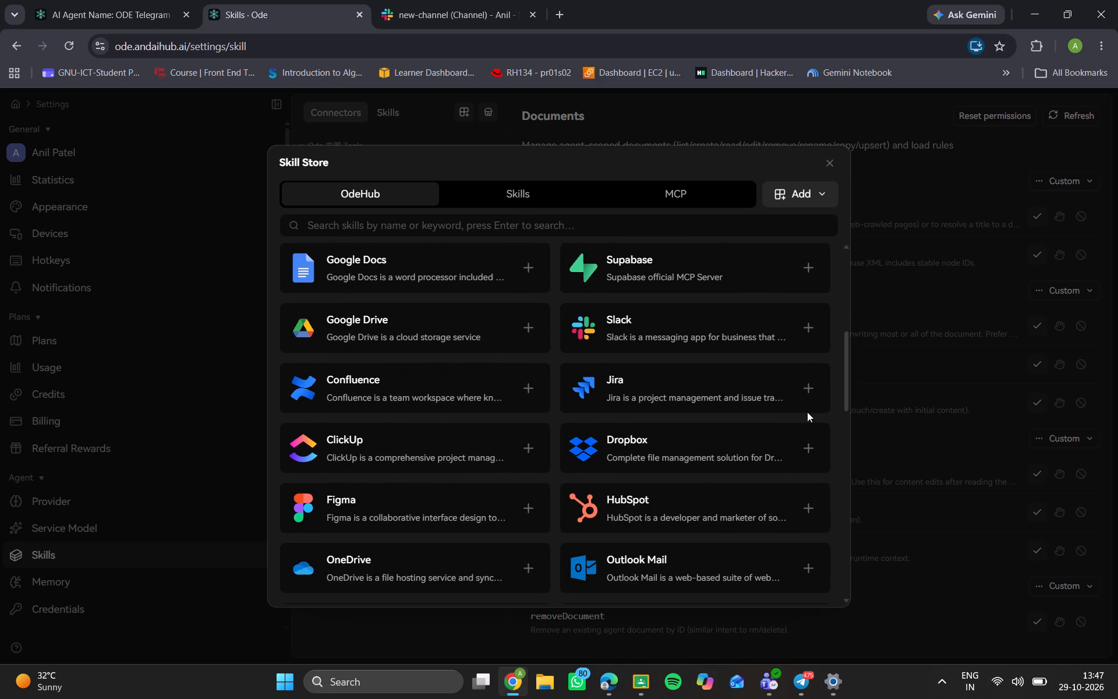
pyautogui.click(803, 386)
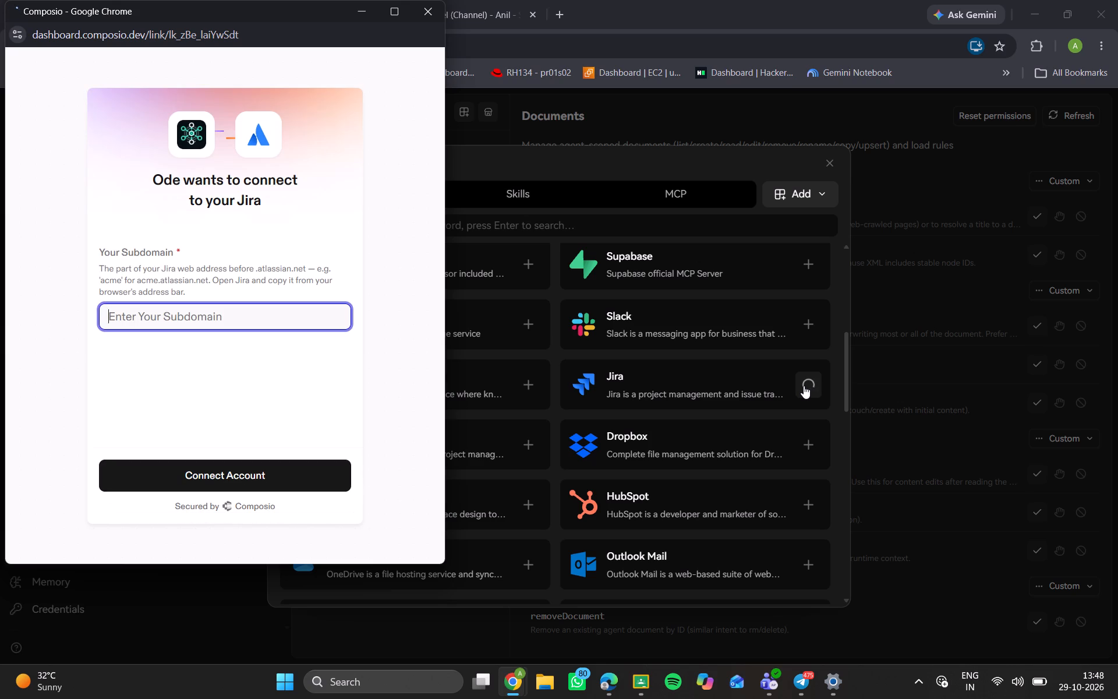
pyautogui.click(185, 323)
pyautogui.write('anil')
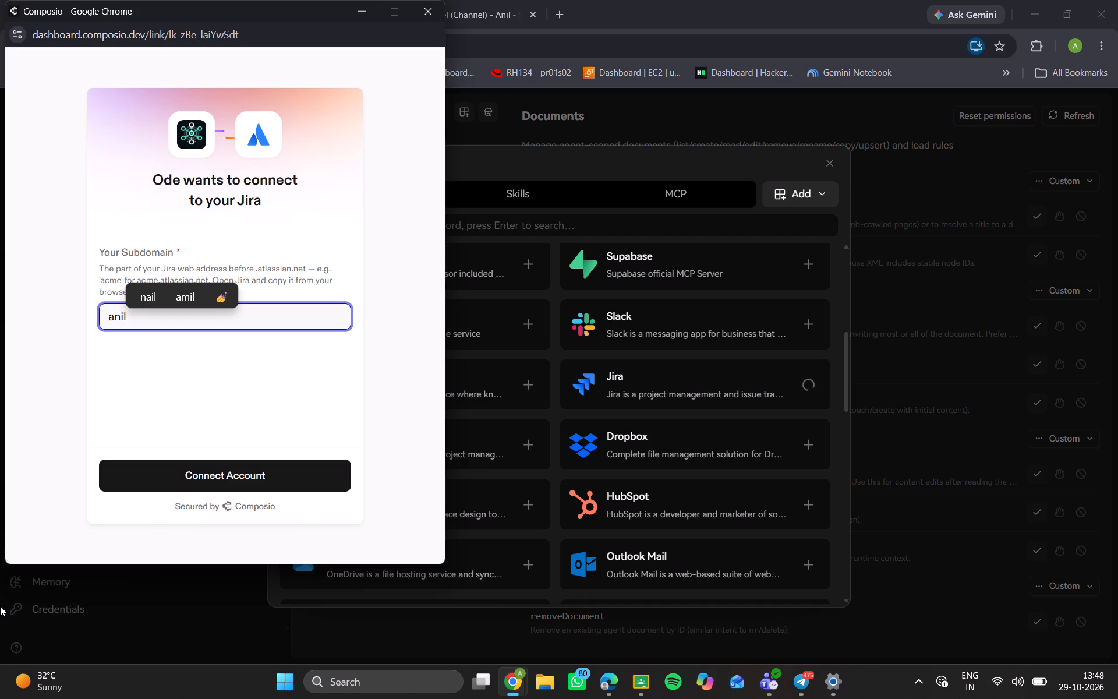
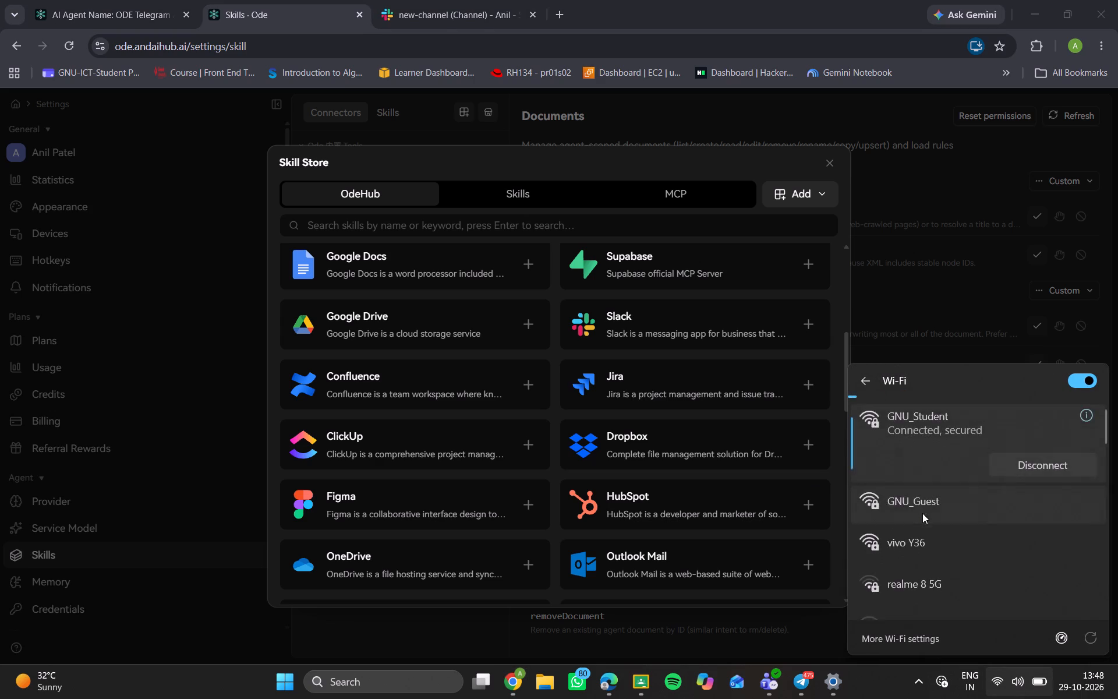
# Connect the computer to the Vivo Y 200e Wi-Fi network.
pyautogui.scroll(-3, 927, 507)
pyautogui.scroll(4, 927, 507)
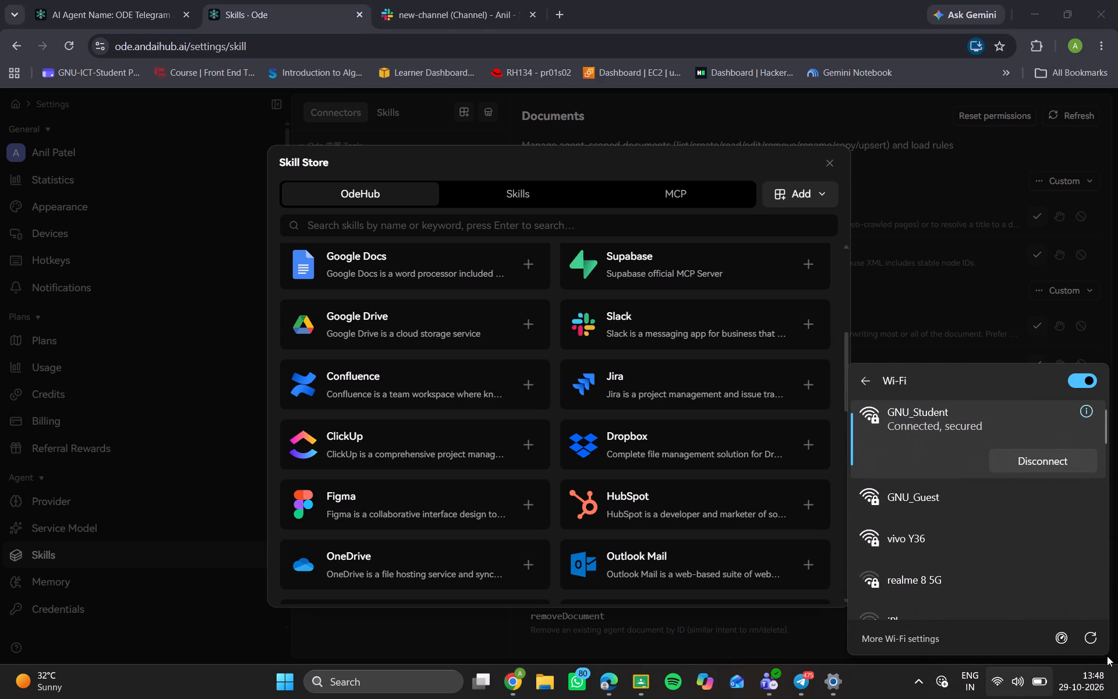
pyautogui.tripleClick(1095, 641)
pyautogui.click(1024, 495)
pyautogui.click(1036, 529)
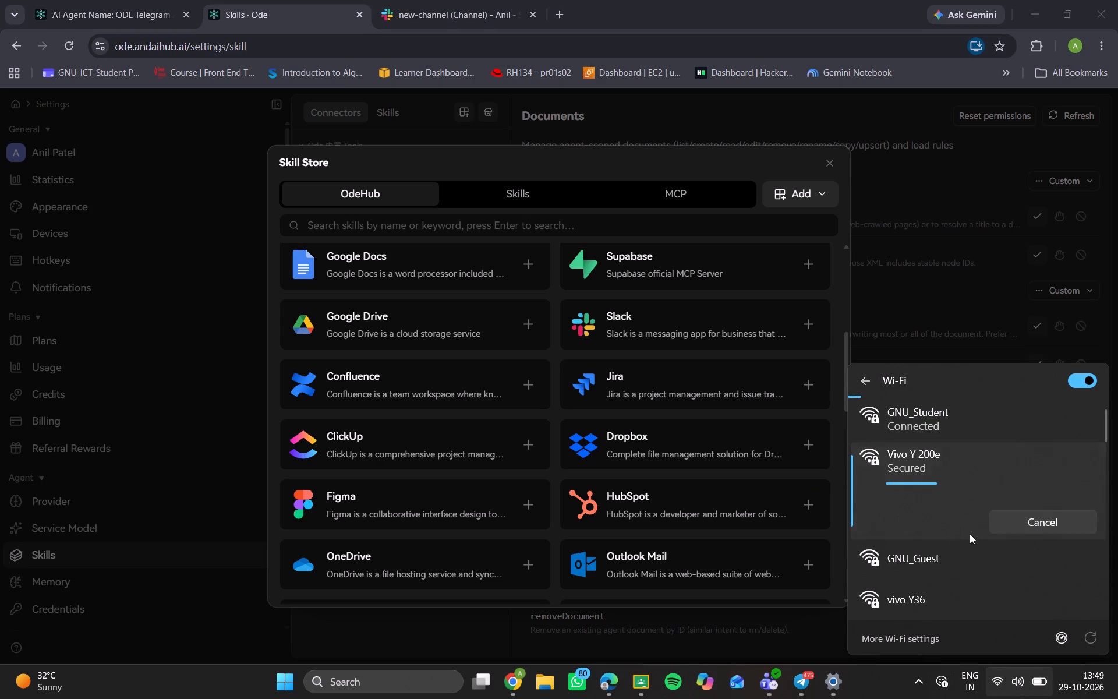
pyautogui.click(874, 378)
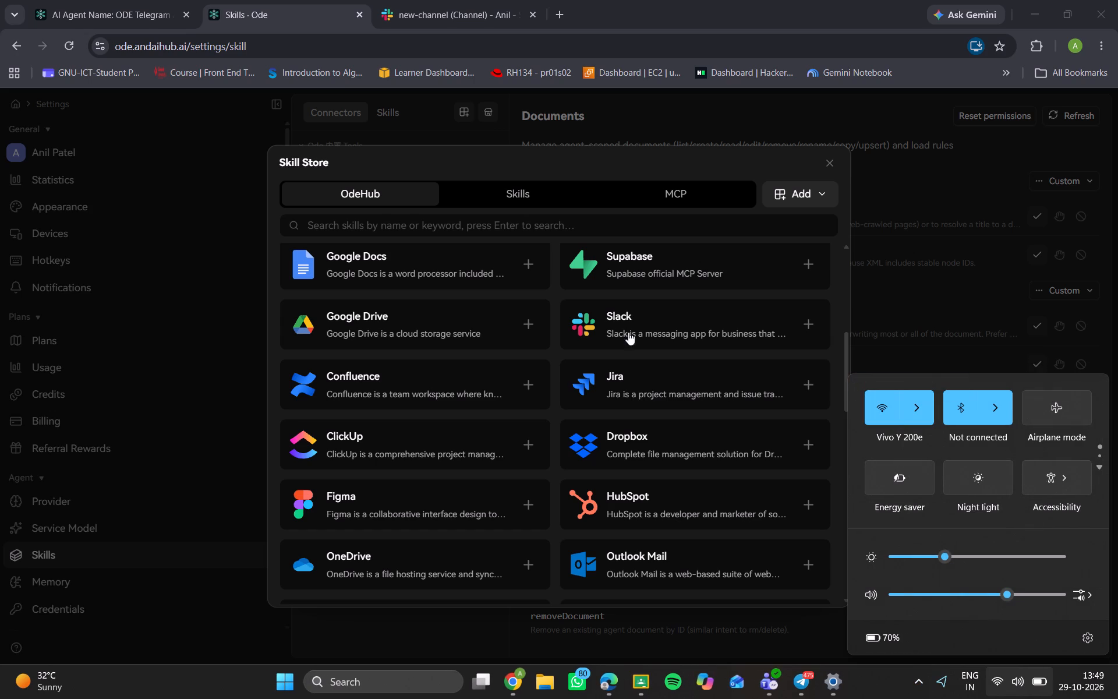
# Check the Skill Store's MCP and Skills lists, and reload the page to reopen the store on its MCP list.
pyautogui.click(640, 186)
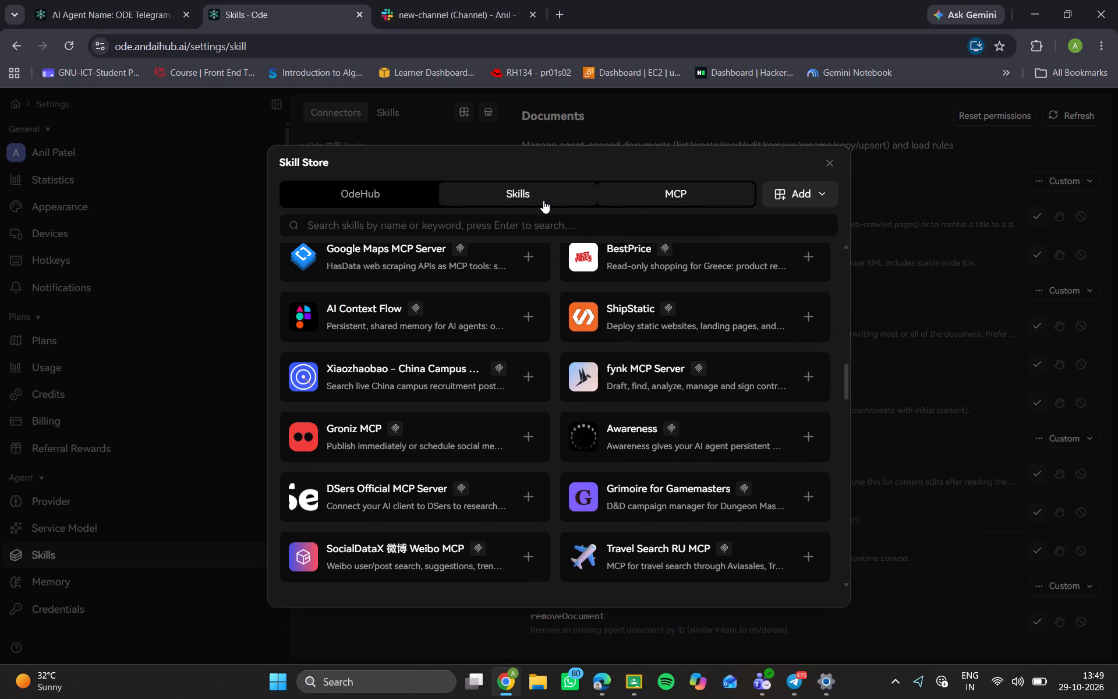
pyautogui.click(543, 200)
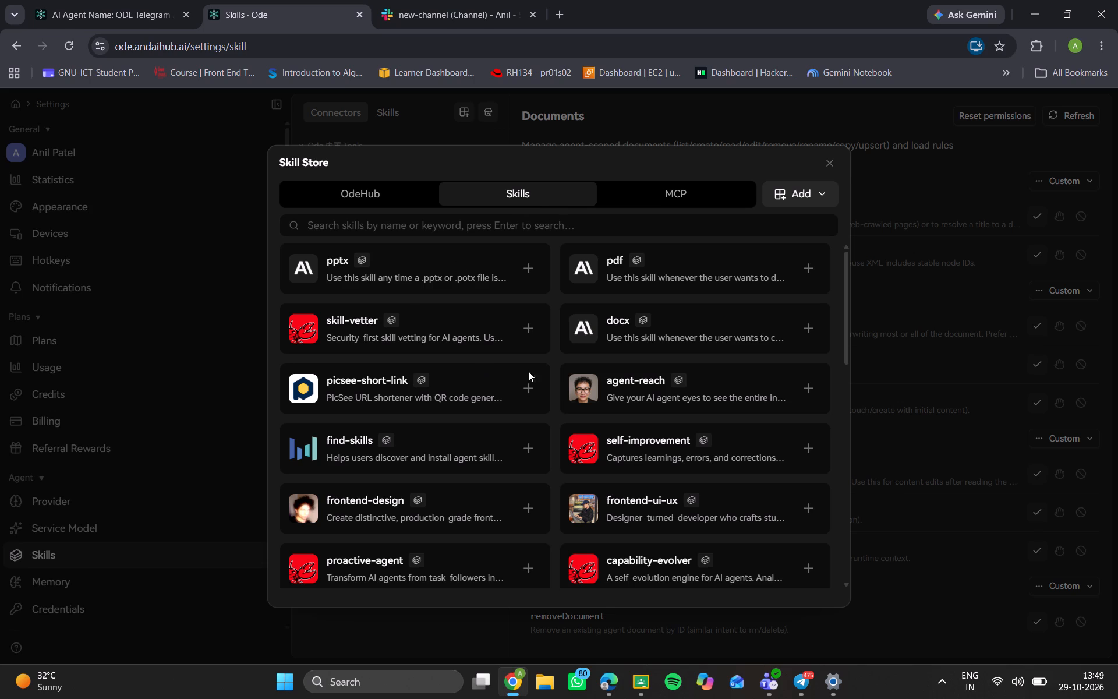
pyautogui.click(674, 182)
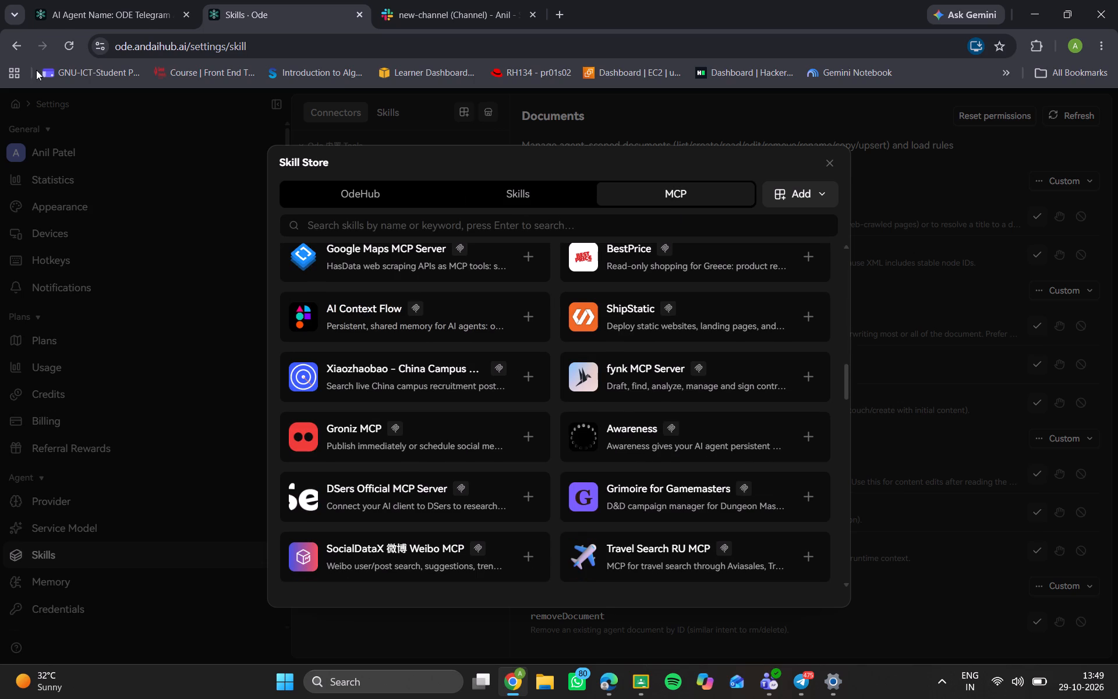
pyautogui.click(68, 43)
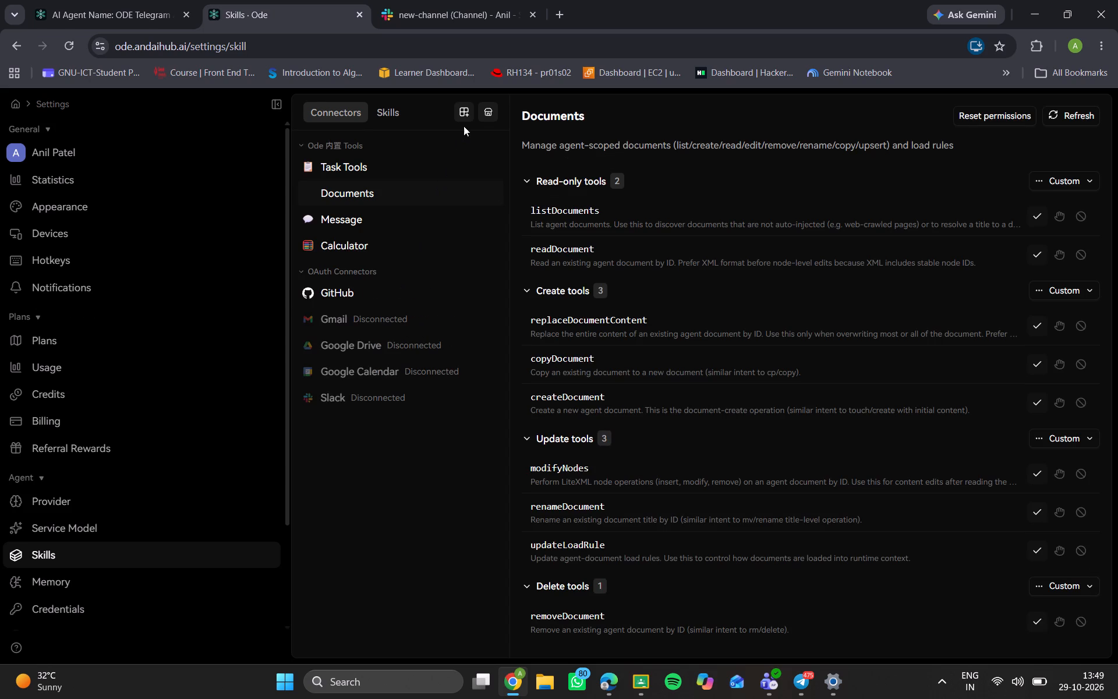
pyautogui.click(483, 109)
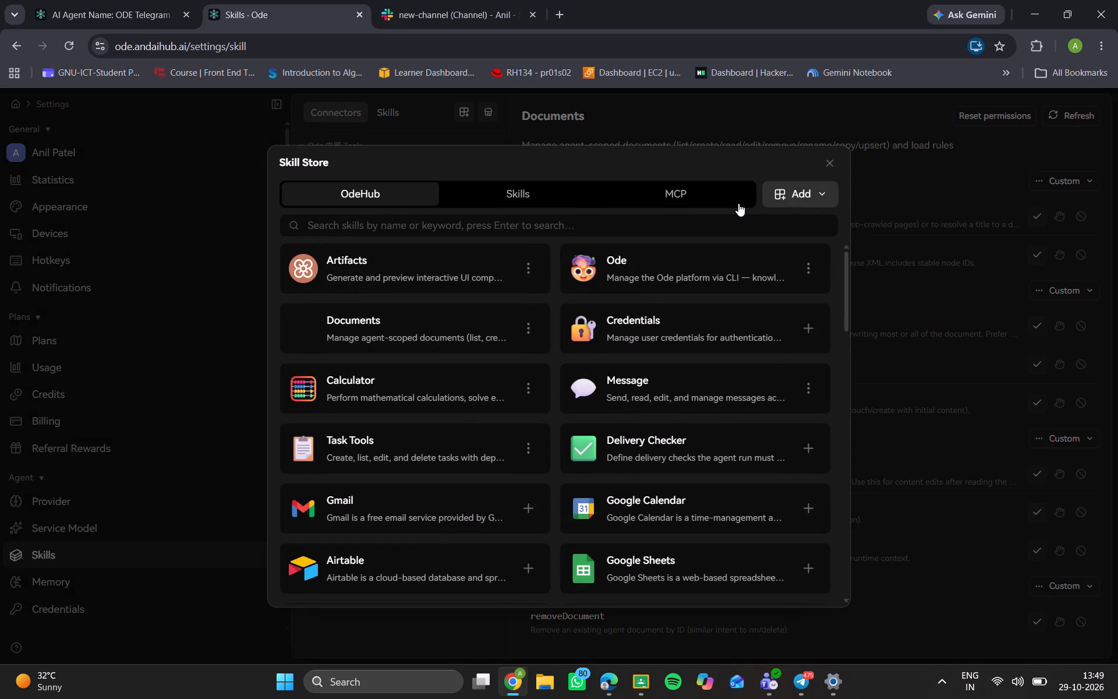
pyautogui.click(735, 202)
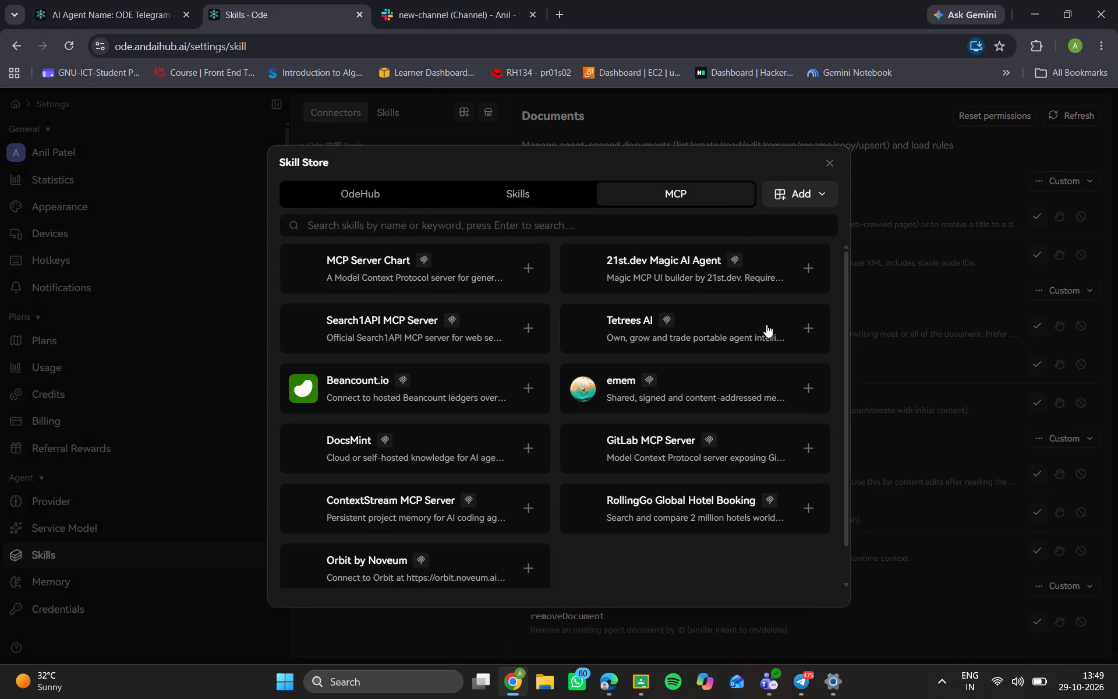
# Look through the reloaded list of community MCP skills, and return to its beginning.
pyautogui.scroll(7, 766, 324)
pyautogui.scroll(-5, 639, 376)
pyautogui.scroll(2, 639, 376)
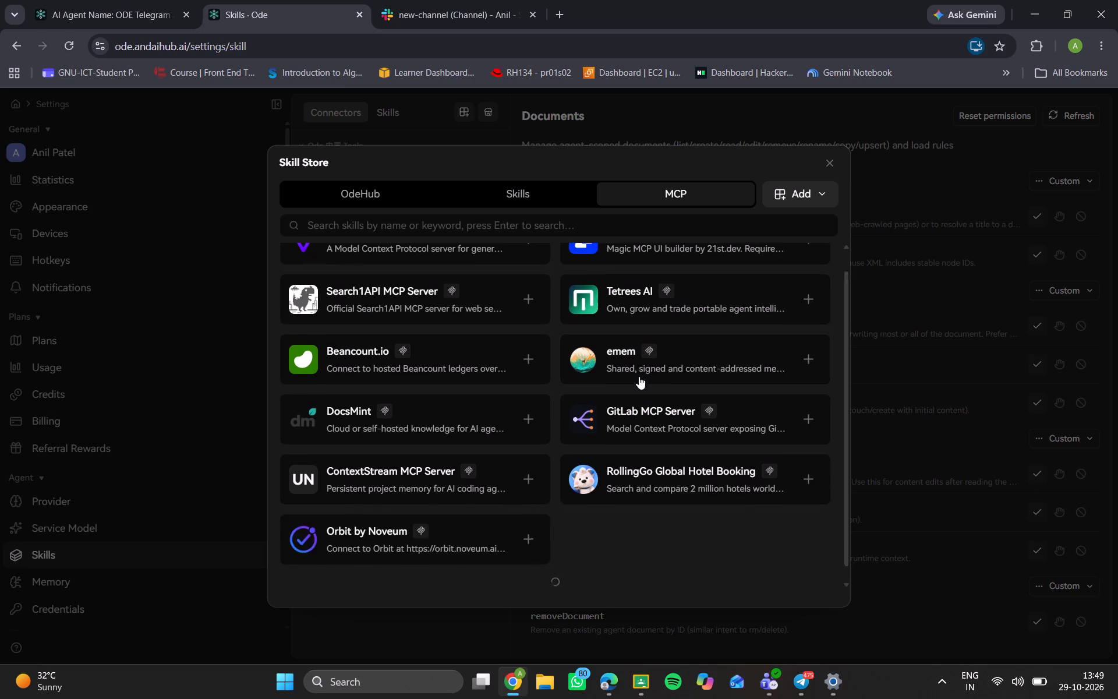
pyautogui.scroll(3, 639, 376)
pyautogui.scroll(-1, 639, 376)
pyautogui.scroll(4, 639, 376)
pyautogui.scroll(-5, 639, 376)
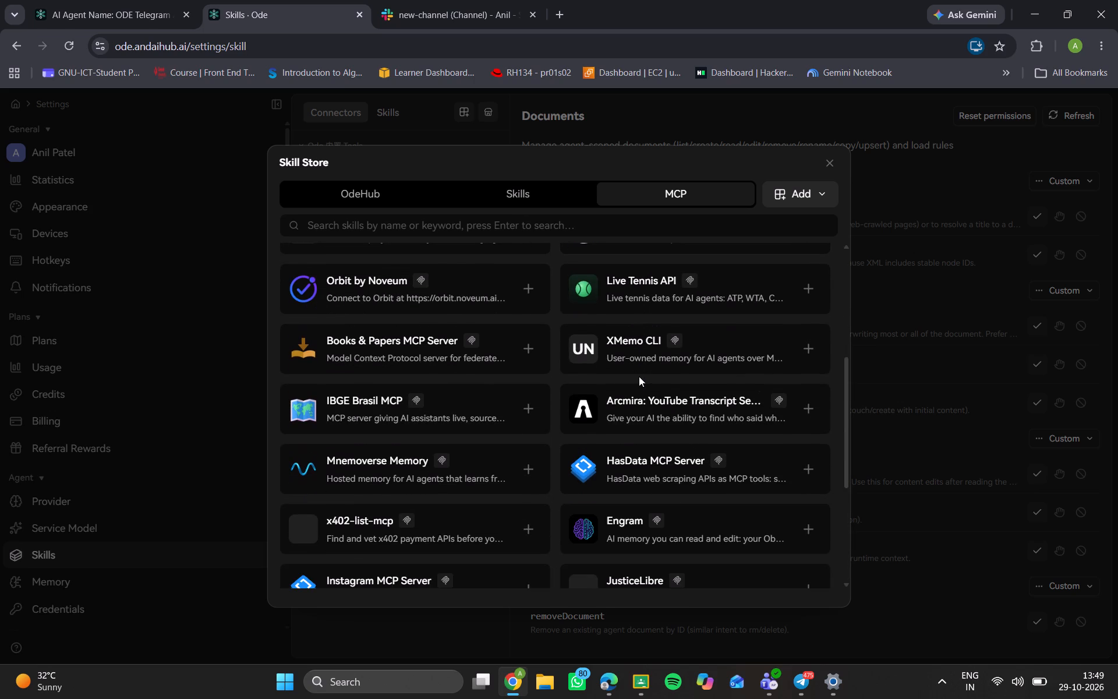
pyautogui.scroll(-7, 639, 376)
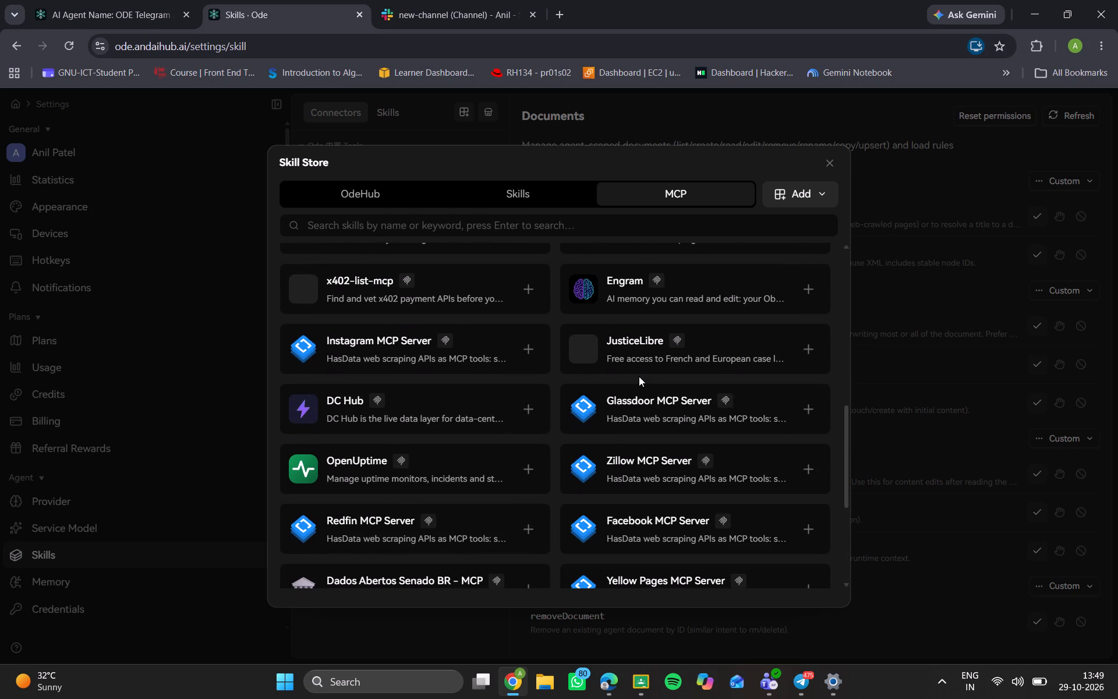
pyautogui.scroll(2, 639, 376)
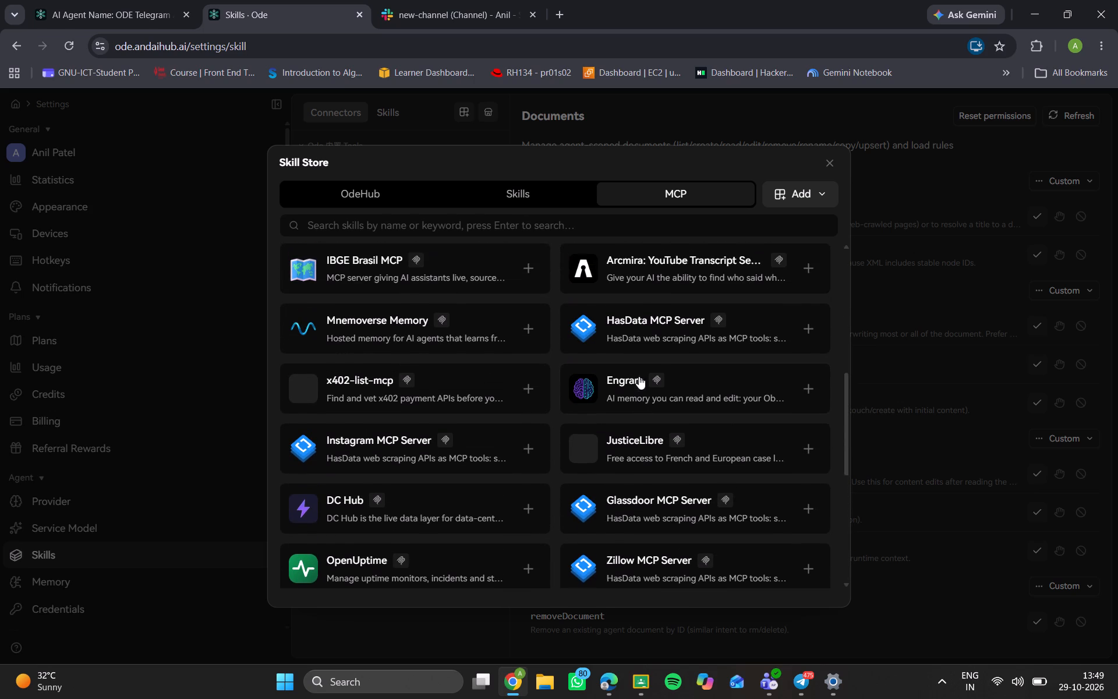
pyautogui.scroll(11, 639, 376)
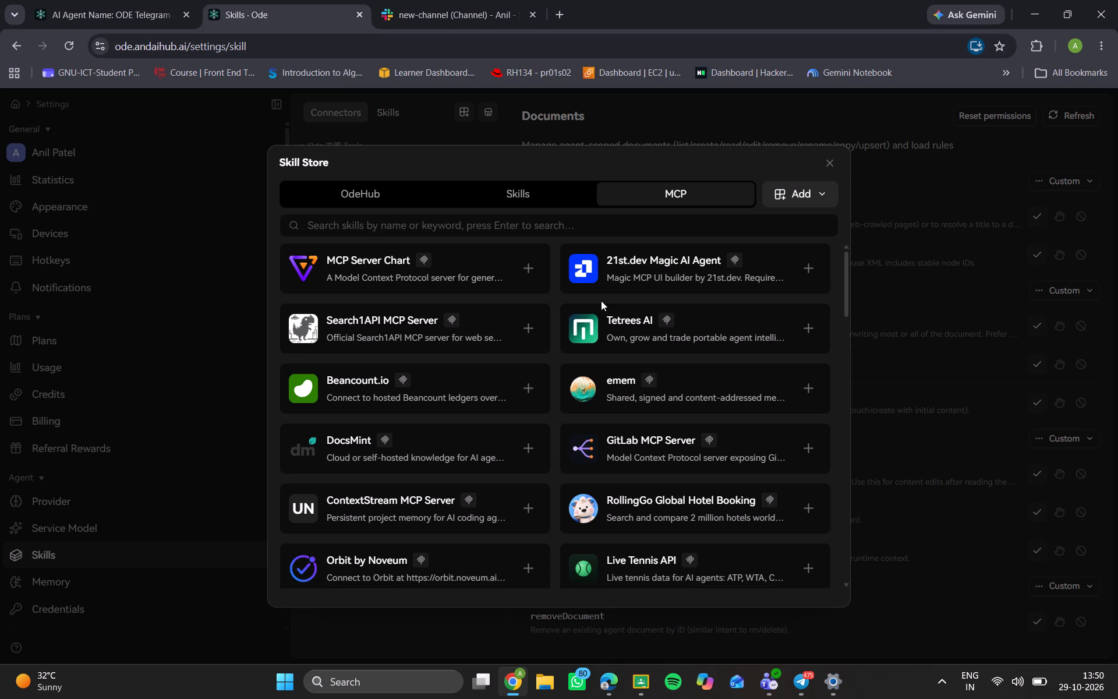
# Open the AI Context Flow MCP skill's details, check its installation method and skill features, and close them.
pyautogui.scroll(5, 531, 390)
pyautogui.scroll(-7, 531, 390)
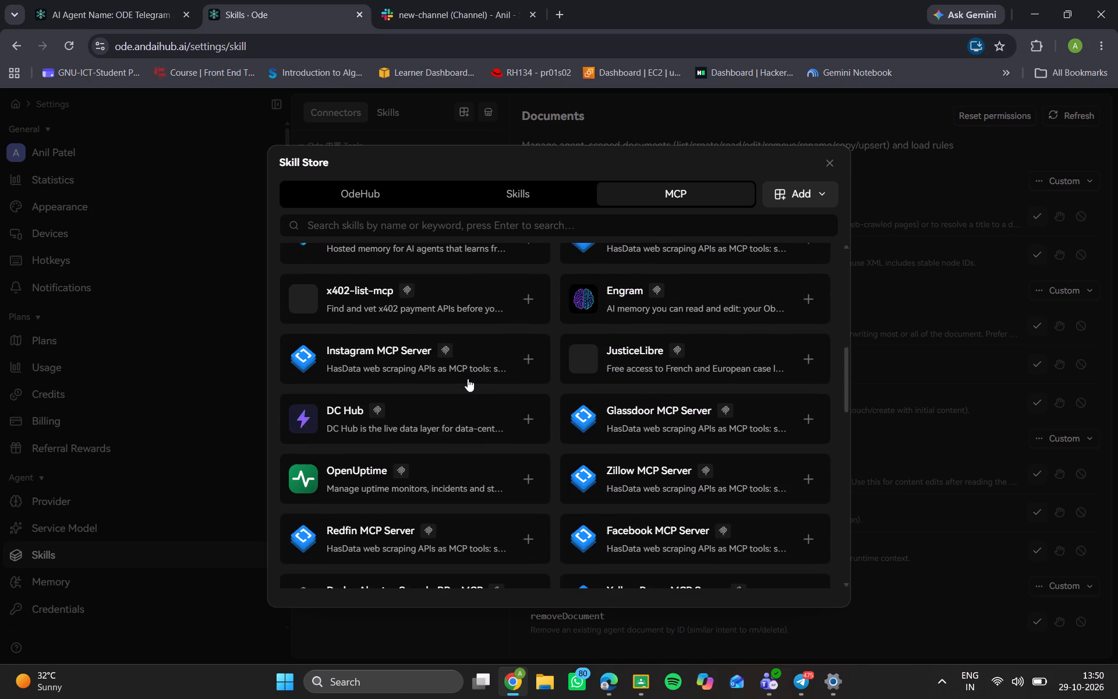
pyautogui.scroll(-4, 468, 379)
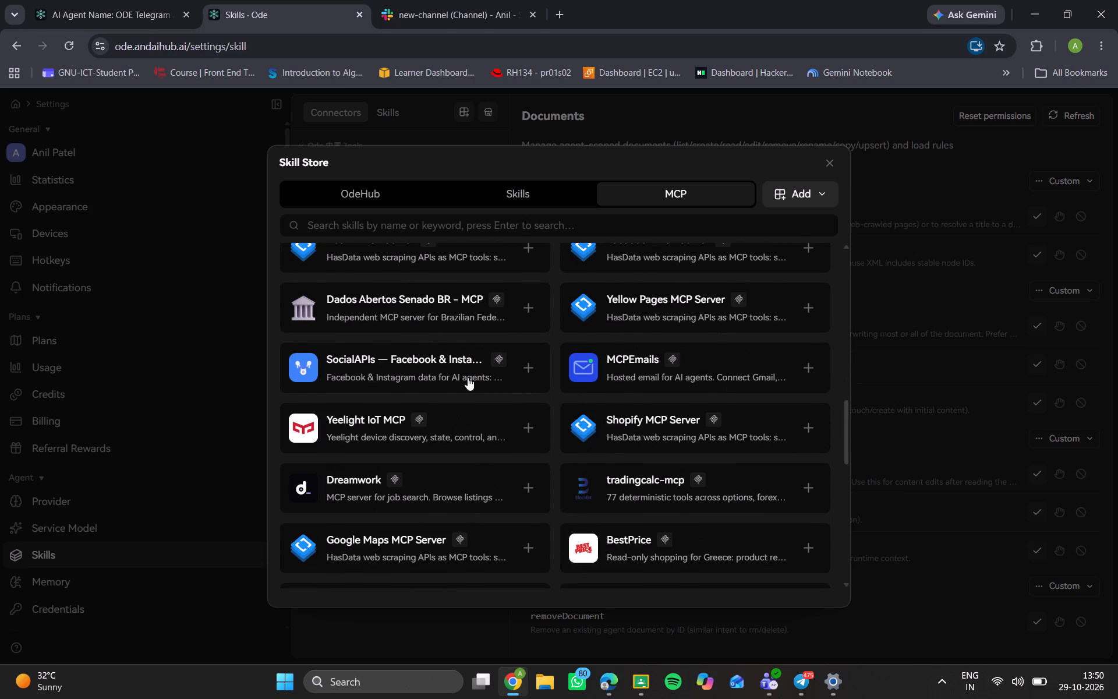
pyautogui.scroll(-2, 503, 396)
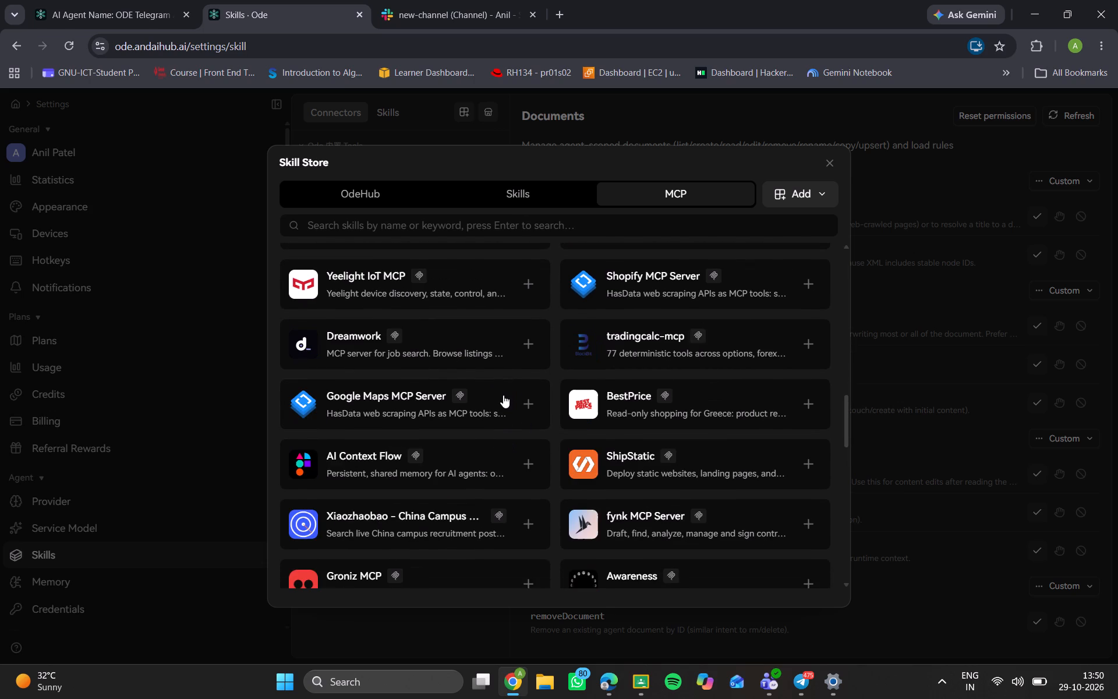
pyautogui.scroll(-1, 482, 424)
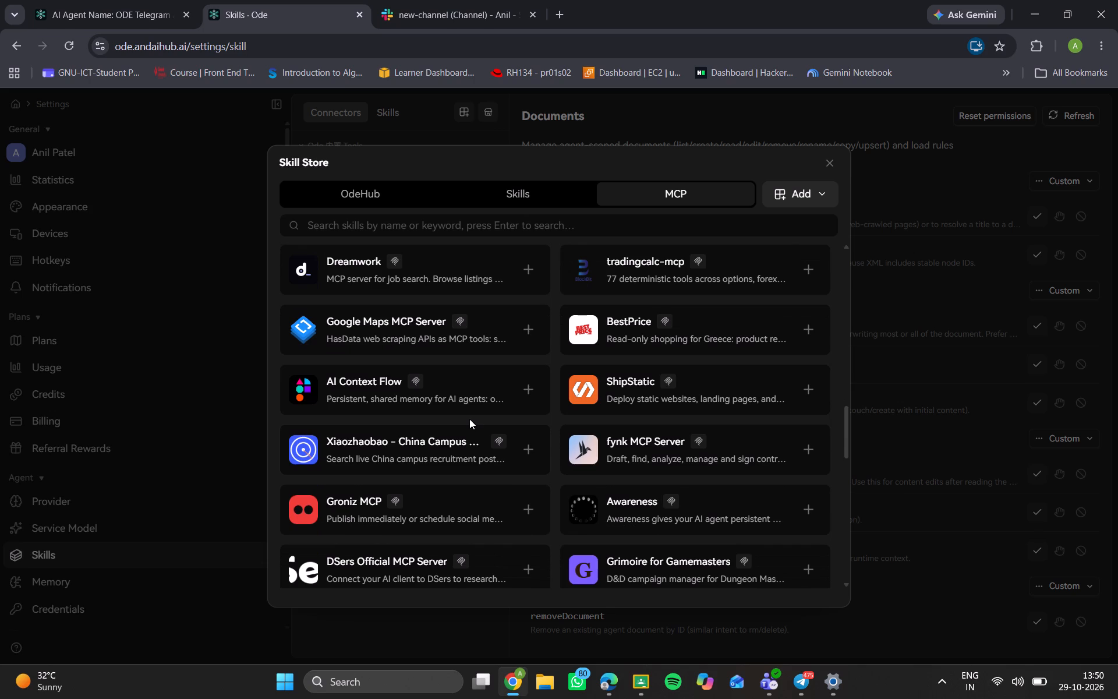
pyautogui.click(373, 384)
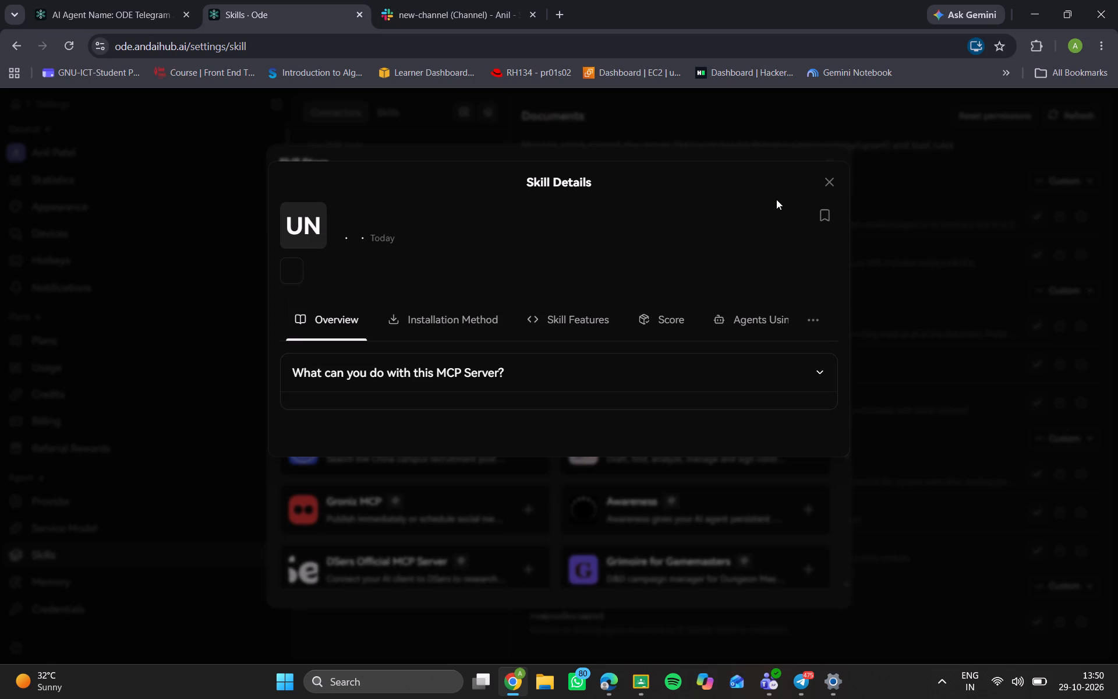
pyautogui.click(421, 323)
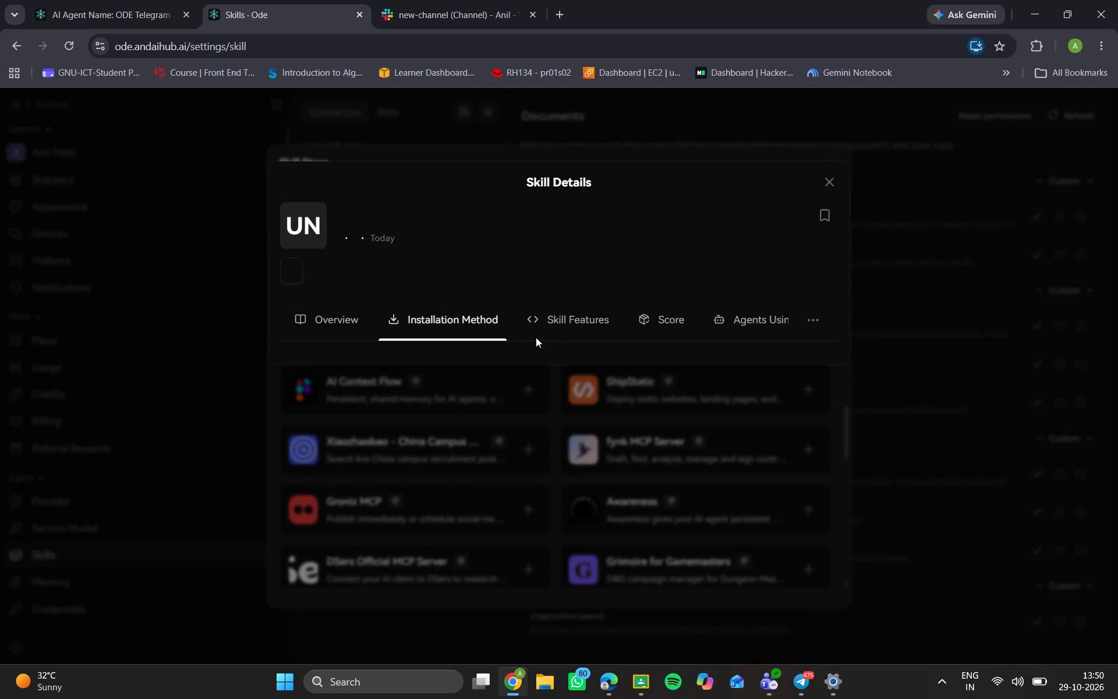
pyautogui.click(550, 327)
pyautogui.click(833, 170)
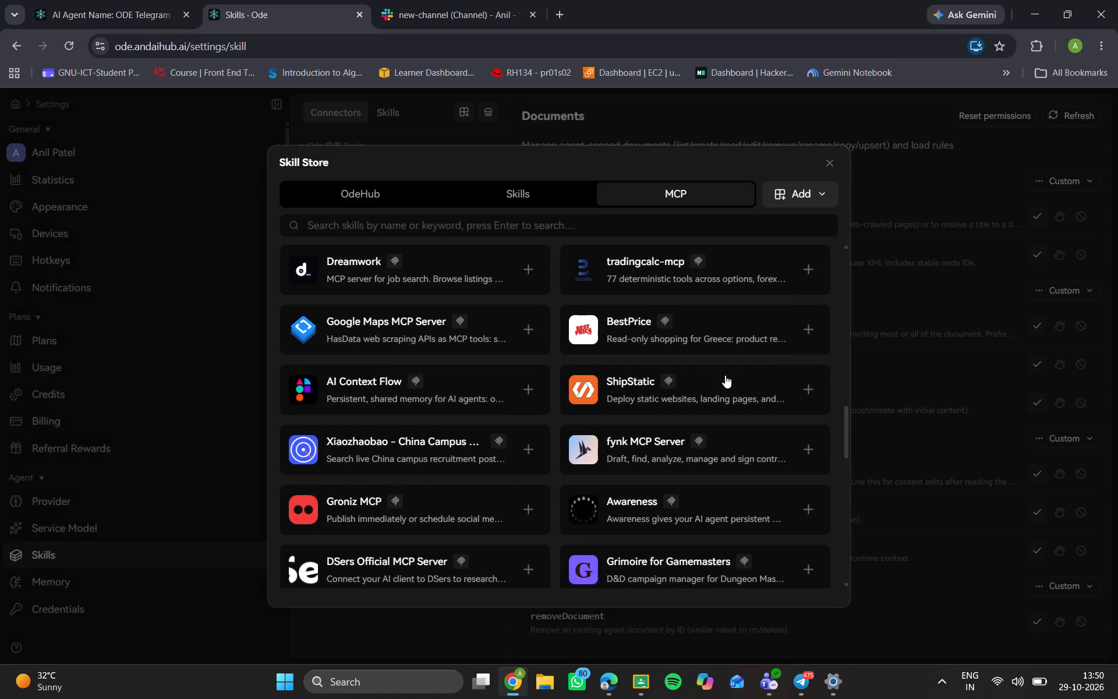
# Examine the overview in the BestPrice MCP skill's details and close it.
pyautogui.click(737, 329)
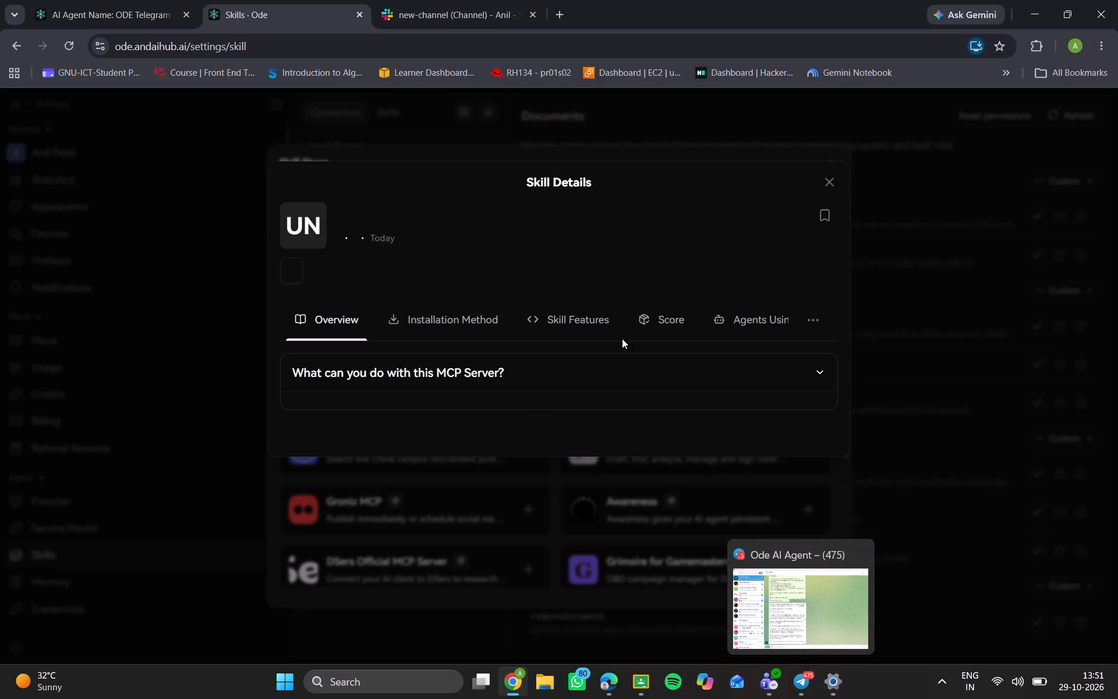
pyautogui.click(641, 361)
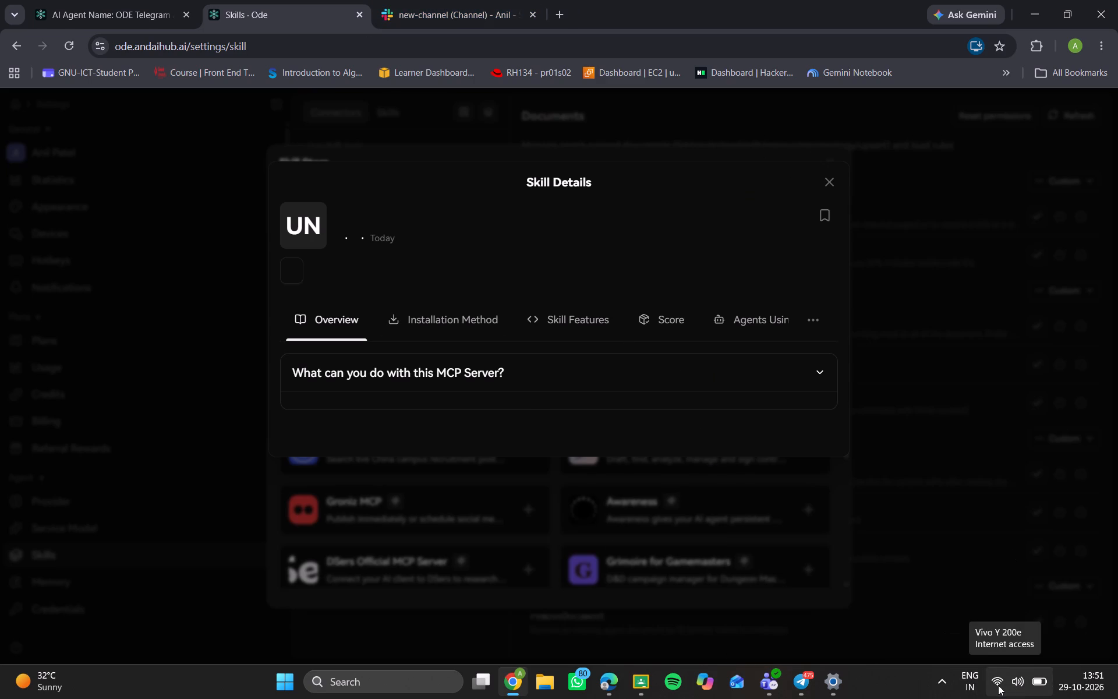
pyautogui.click(827, 181)
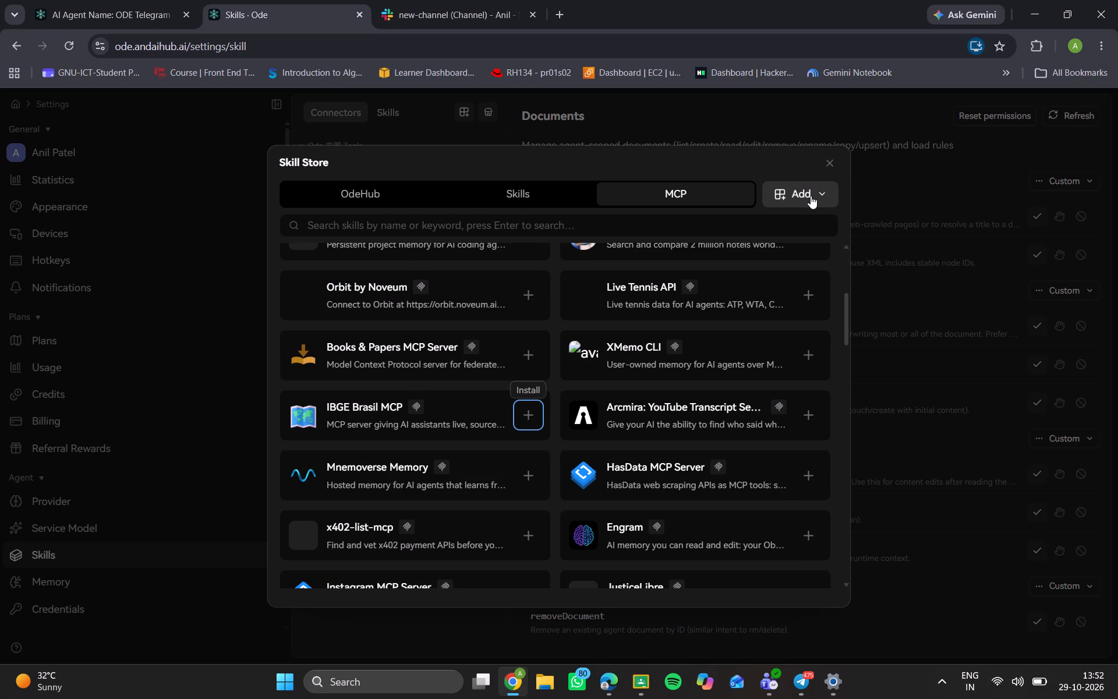
# Open the details of the XMemo CLI MCP skill.
pyautogui.click(625, 341)
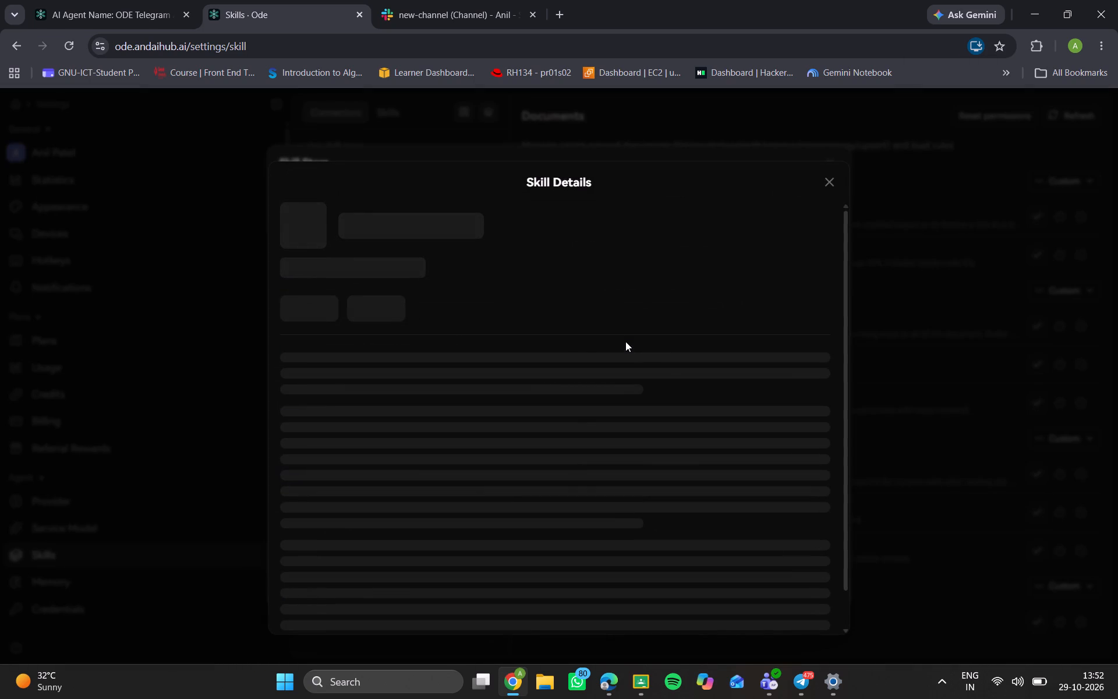
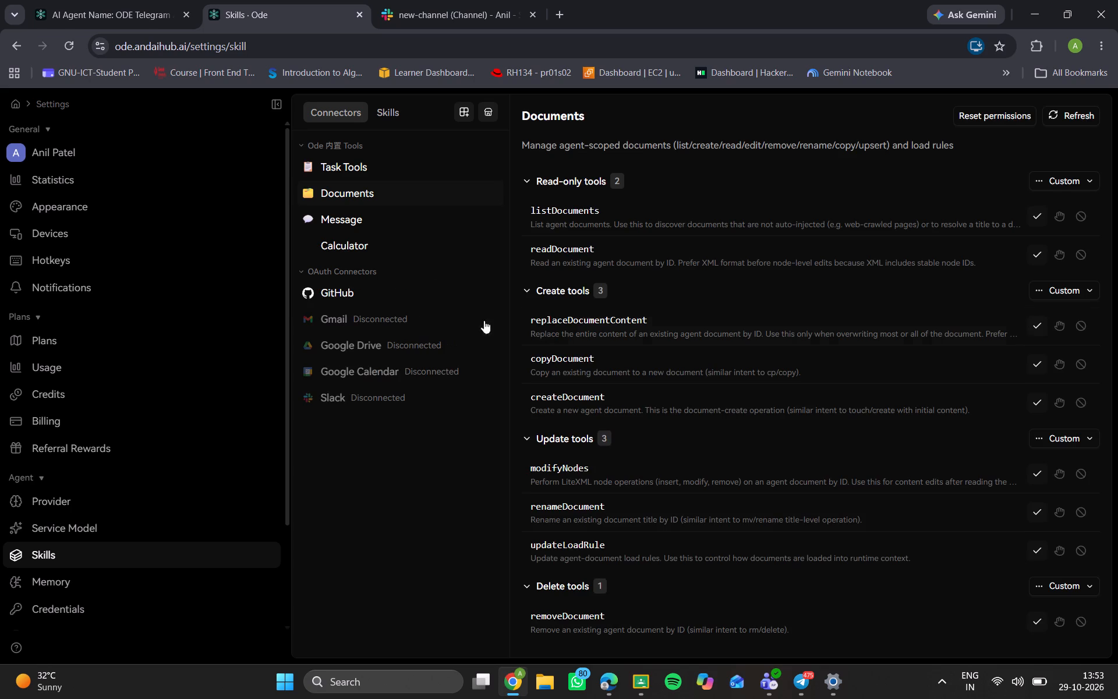
# Reopen the Skill Store, browse its MCP skills and open the details of the XMemo CLI skill.
pyautogui.click(487, 111)
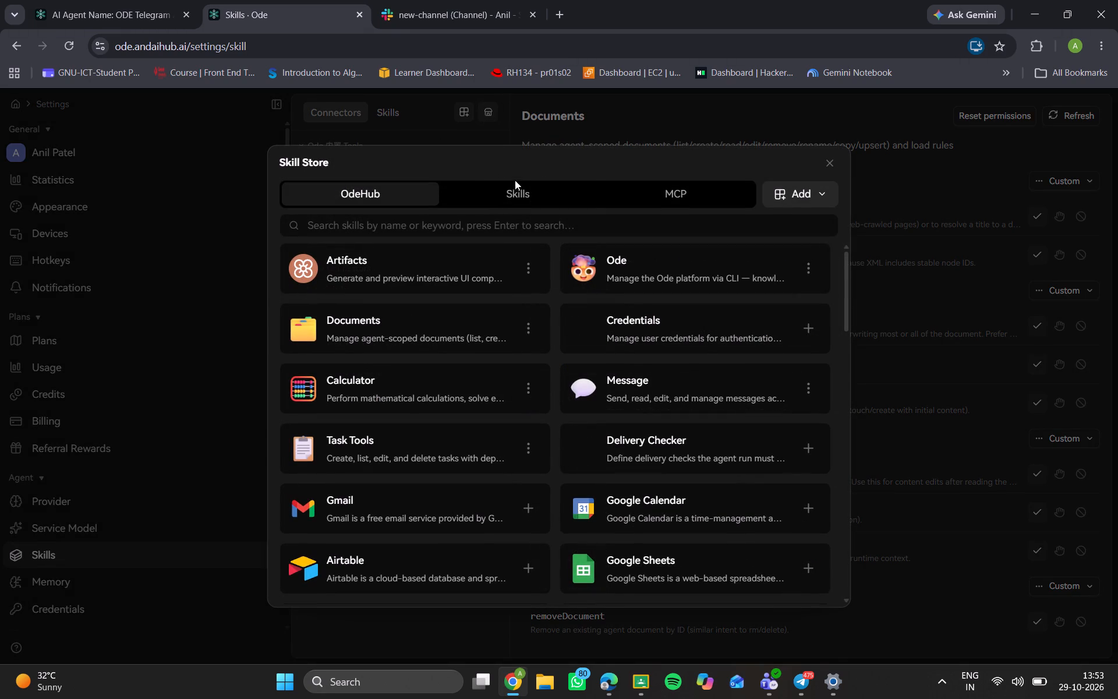
pyautogui.click(642, 187)
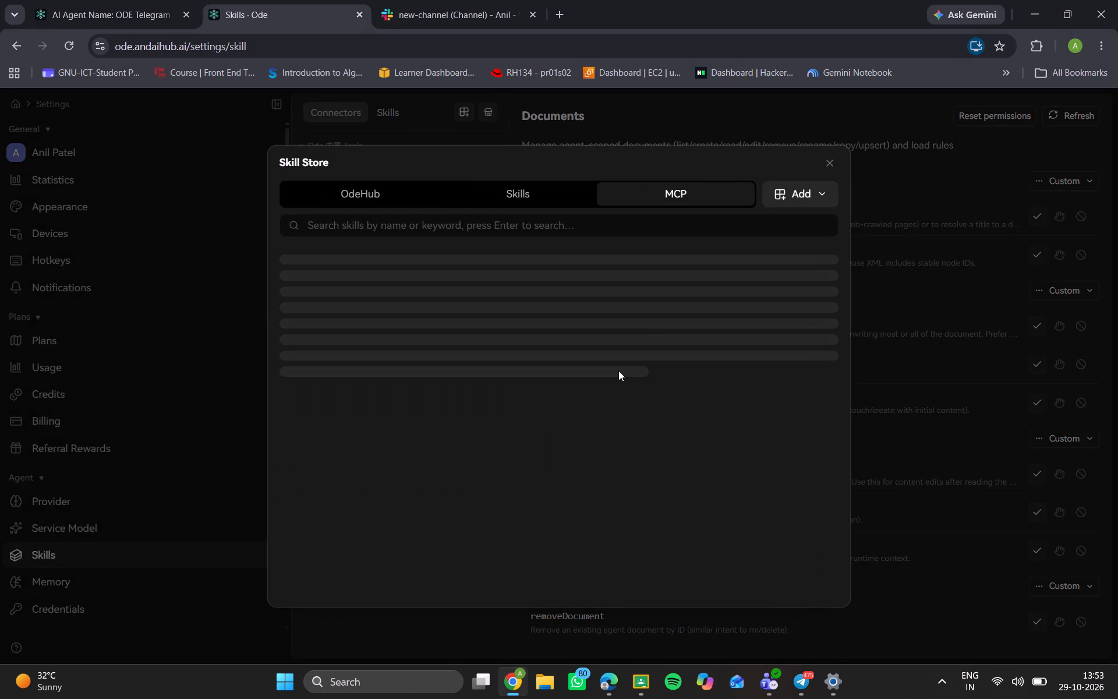
pyautogui.scroll(-2, 622, 371)
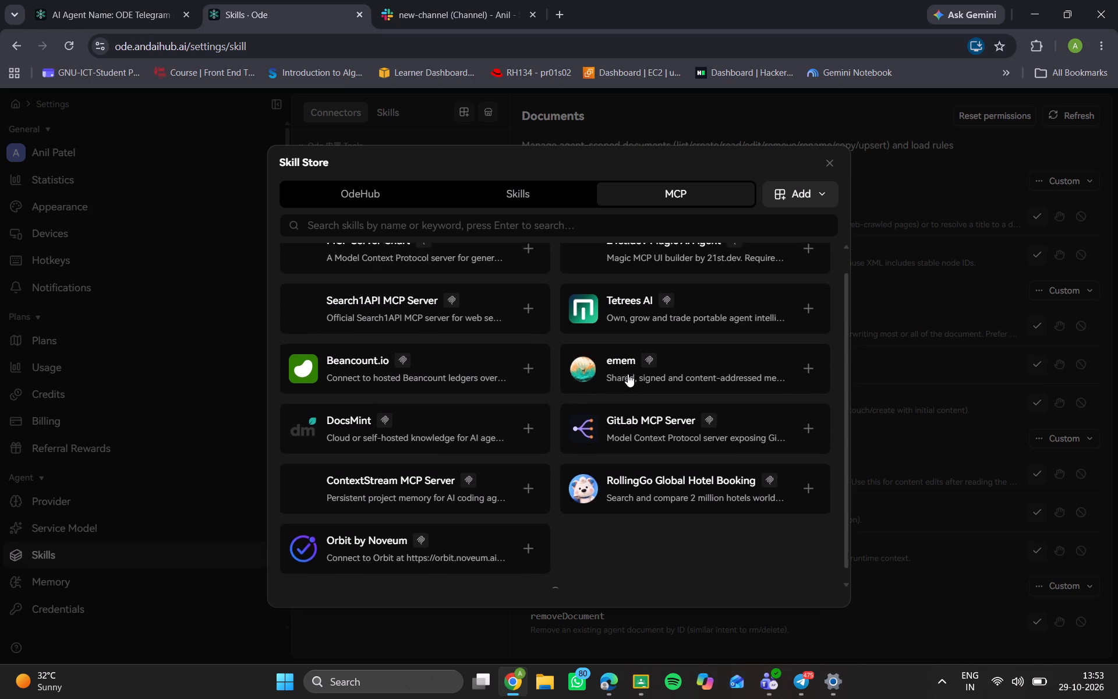
pyautogui.scroll(-18, 628, 374)
pyautogui.scroll(-4, 628, 374)
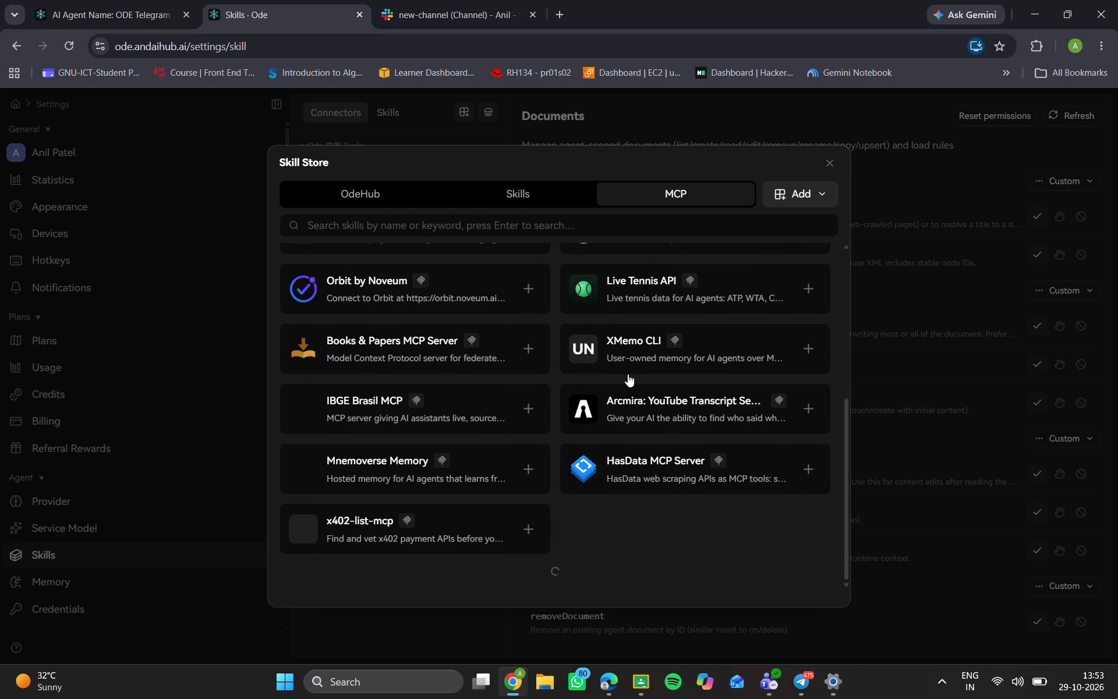
pyautogui.scroll(-3, 628, 374)
pyautogui.click(638, 339)
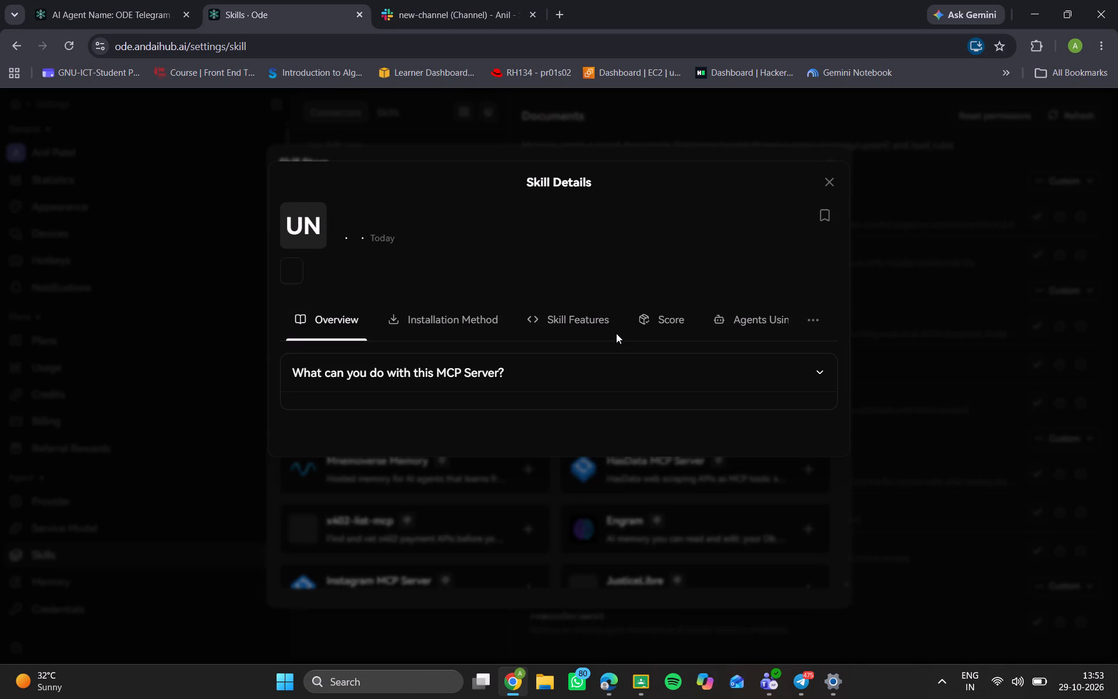
# Capture a screenshot of the XMemo CLI Skill Details dialog with the screen snipping tool.
pyautogui.press('shift+super+s')
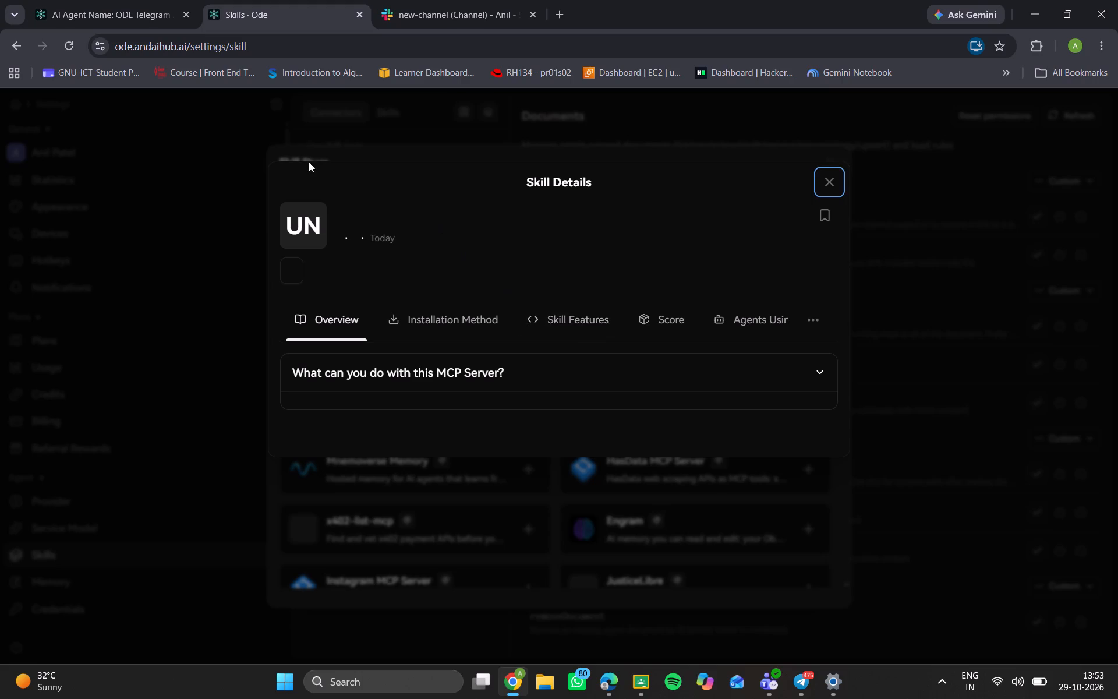
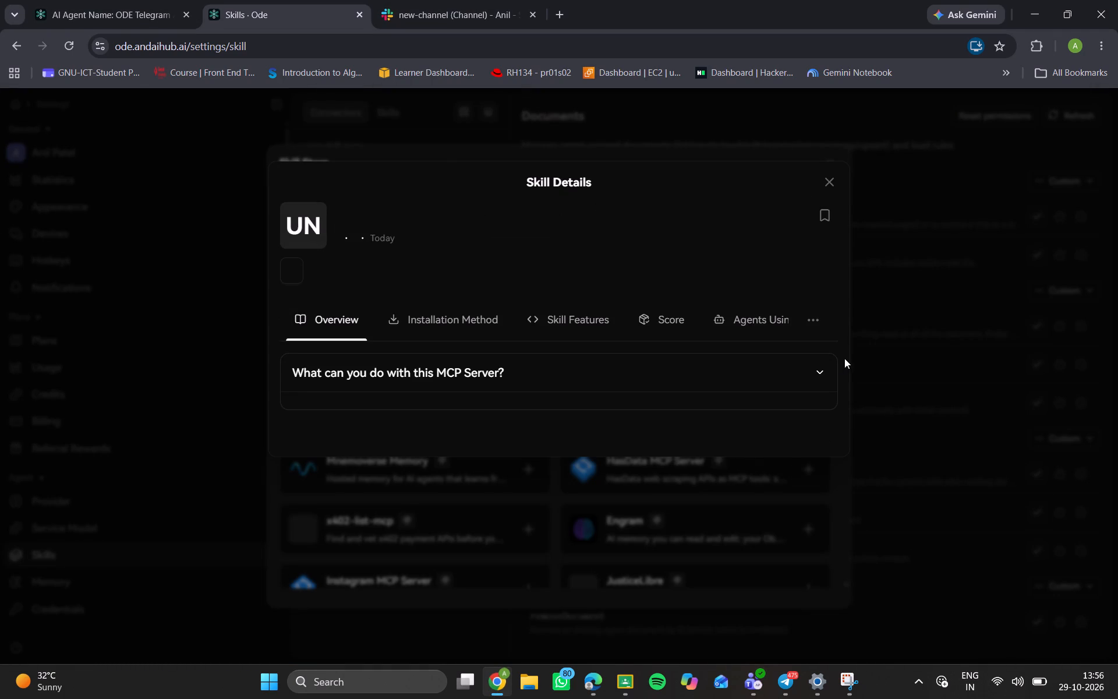
# Check the "What can you do with this MCP Server?" section of the XMemo CLI details and close the dialog.
pyautogui.click(817, 373)
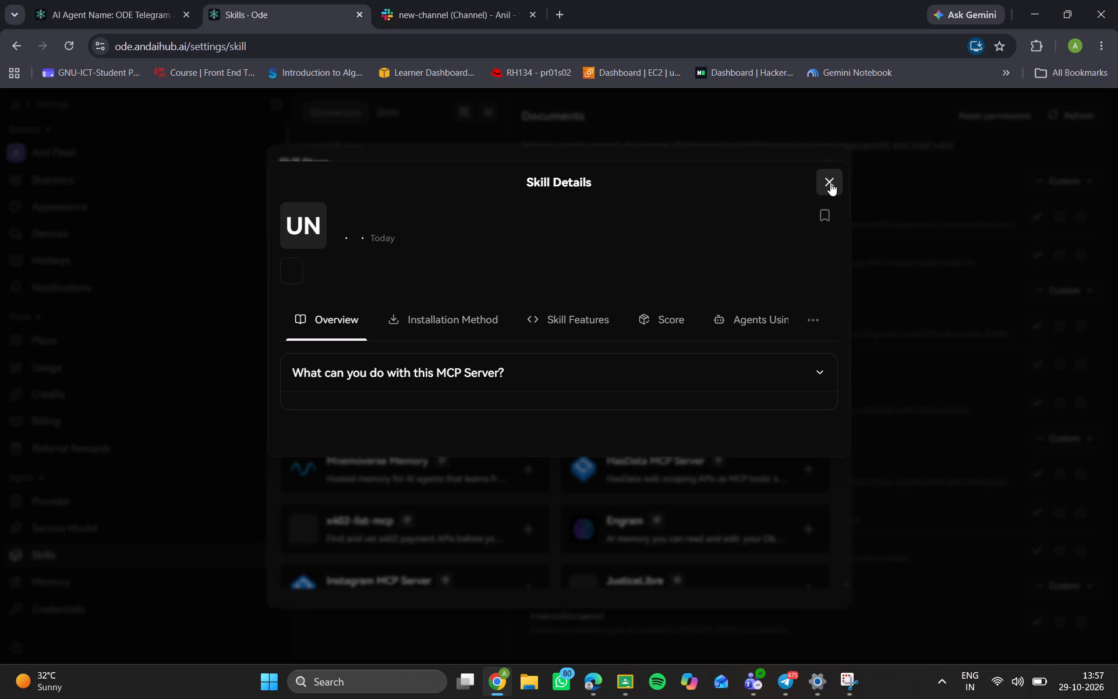
pyautogui.click(830, 183)
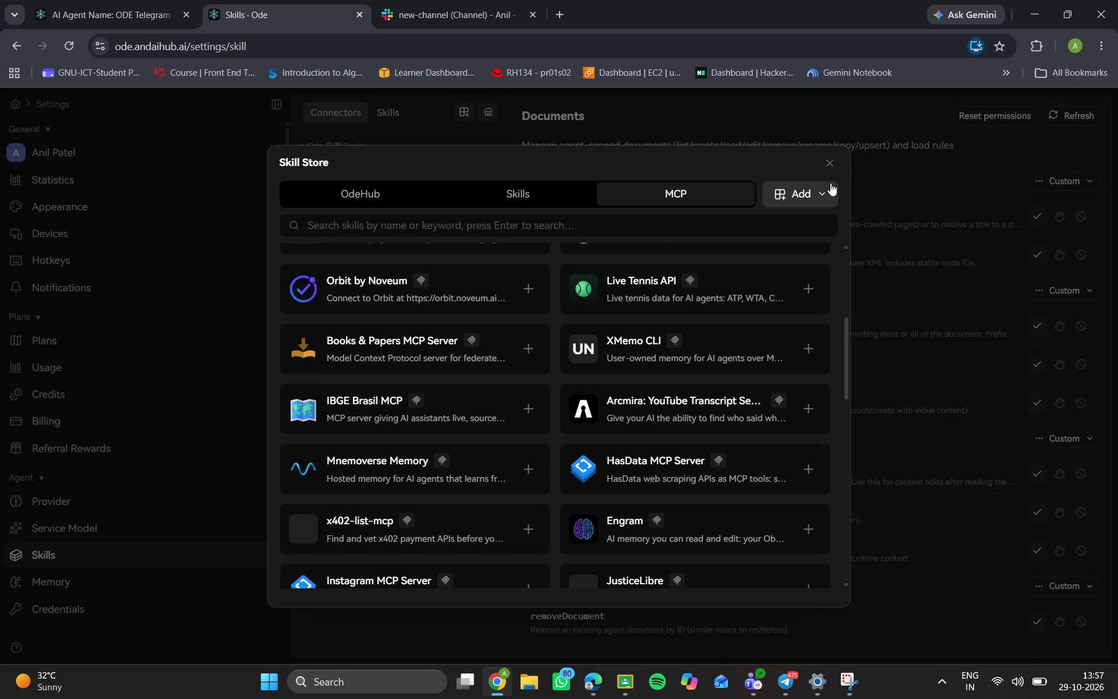
# Browse further through the MCP skills in the Skill Store and open the details of the ShipStatic skill.
pyautogui.scroll(-2, 784, 361)
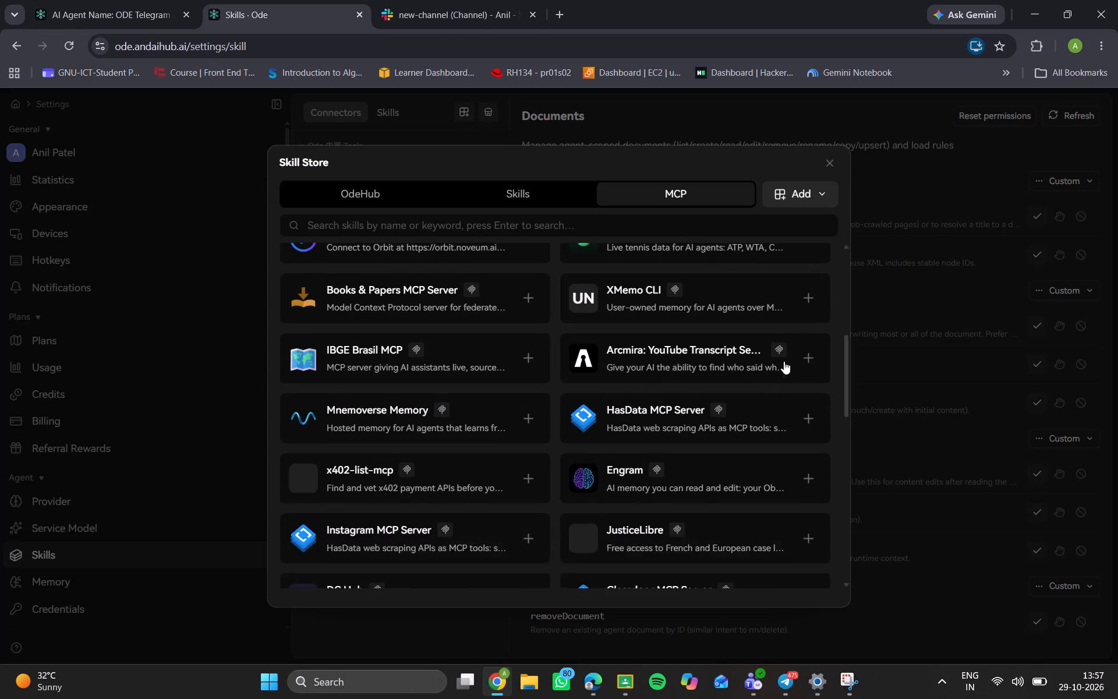
pyautogui.scroll(-8, 784, 361)
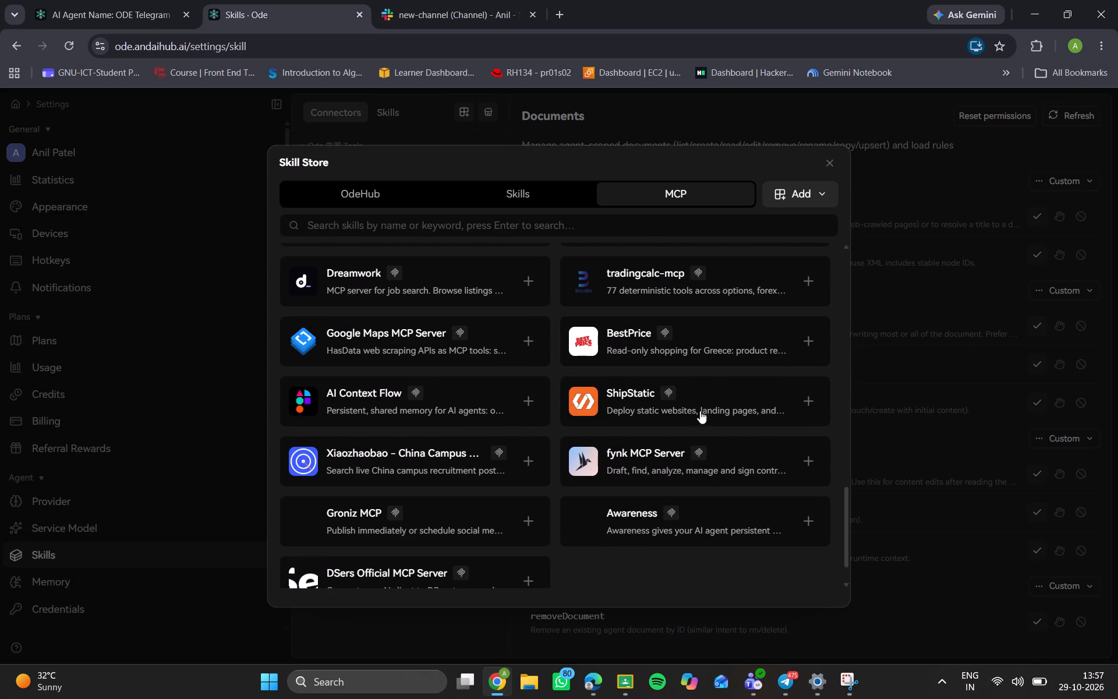
pyautogui.click(710, 391)
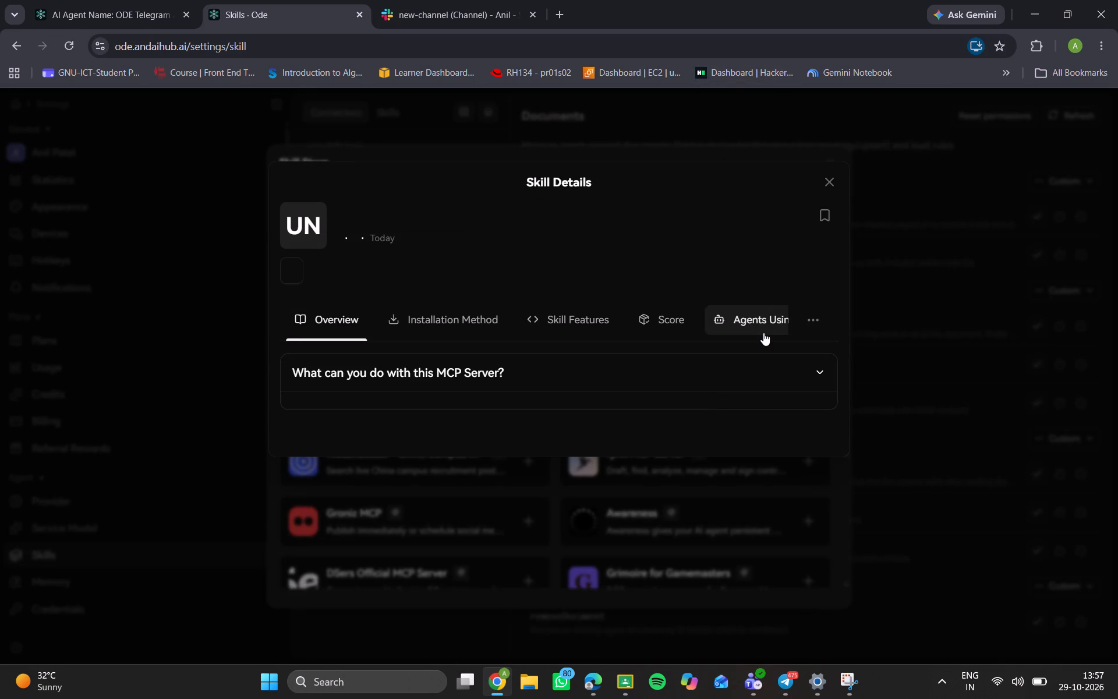
# Examine the Agents Using This Skill, Score, Skill Features and Installation Method sections of the ShipStatic details.
pyautogui.click(763, 333)
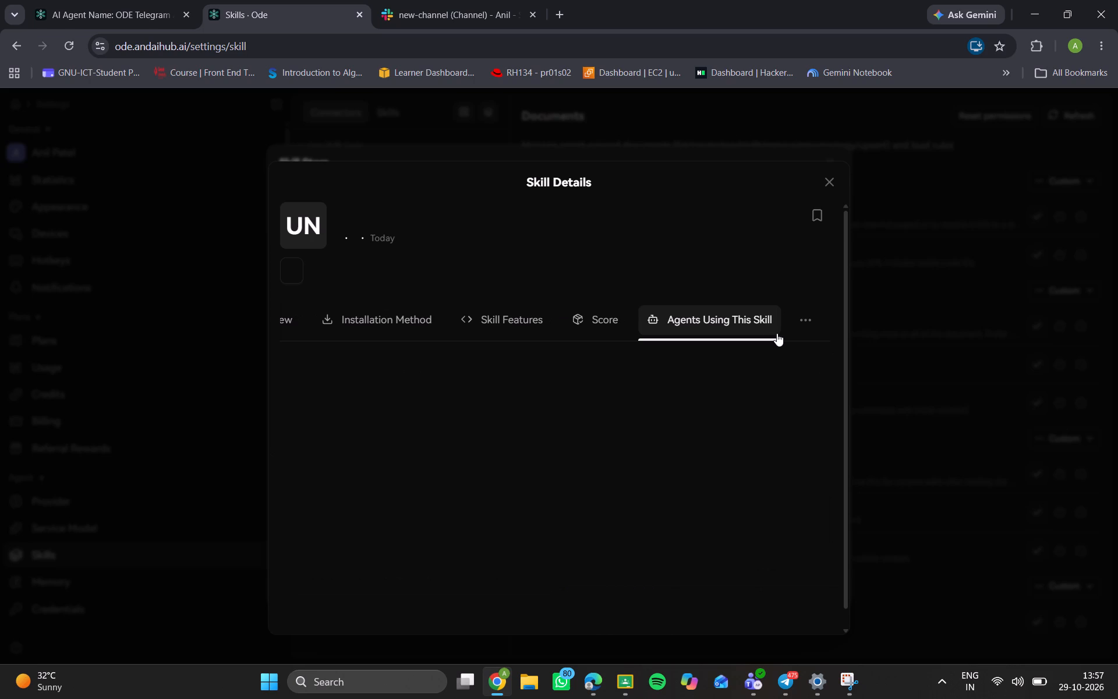
pyautogui.scroll(-7, 777, 364)
pyautogui.scroll(9, 777, 365)
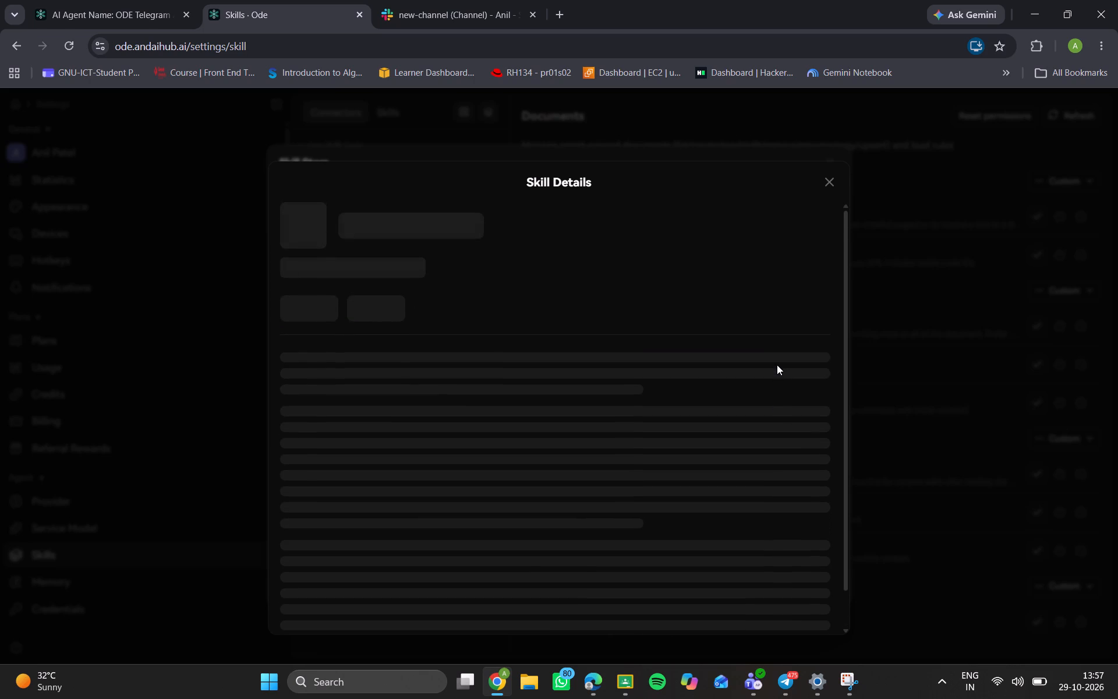
pyautogui.scroll(-4, 777, 365)
pyautogui.scroll(5, 777, 365)
pyautogui.scroll(-6, 777, 365)
pyautogui.scroll(3, 777, 365)
pyautogui.click(575, 318)
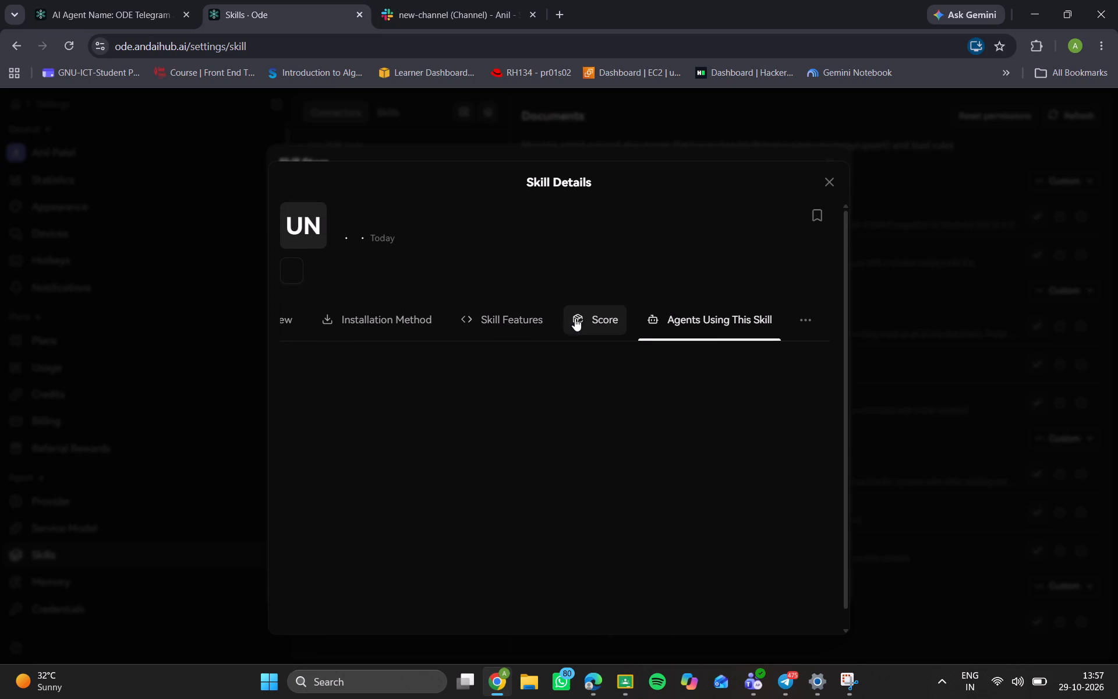
pyautogui.click(528, 320)
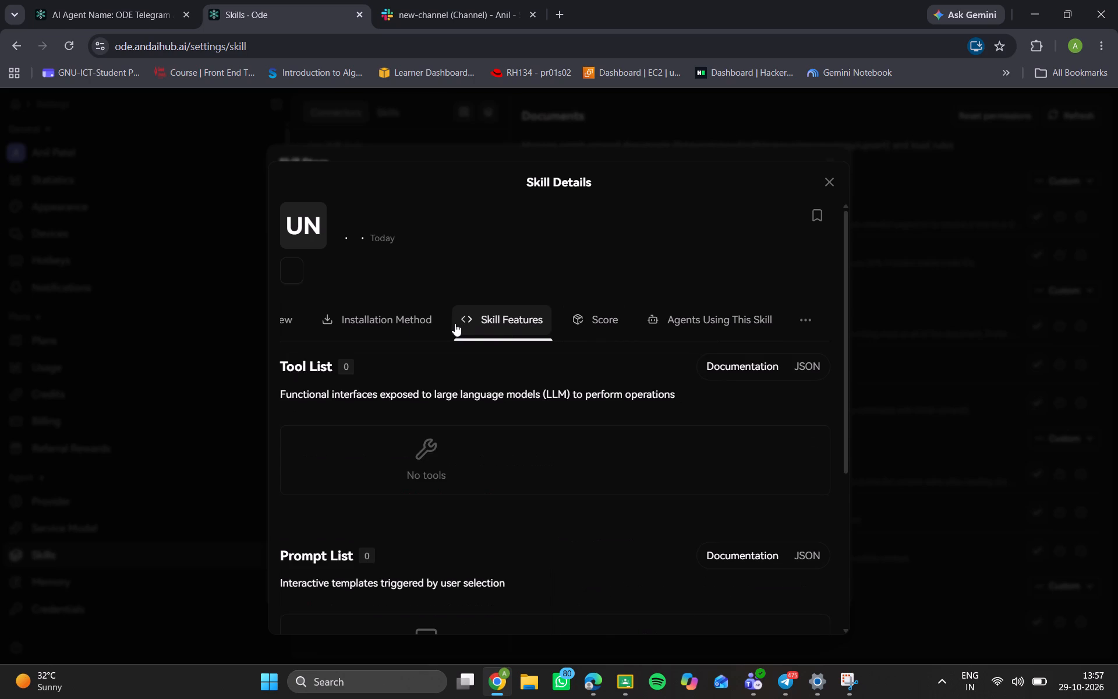
pyautogui.click(417, 324)
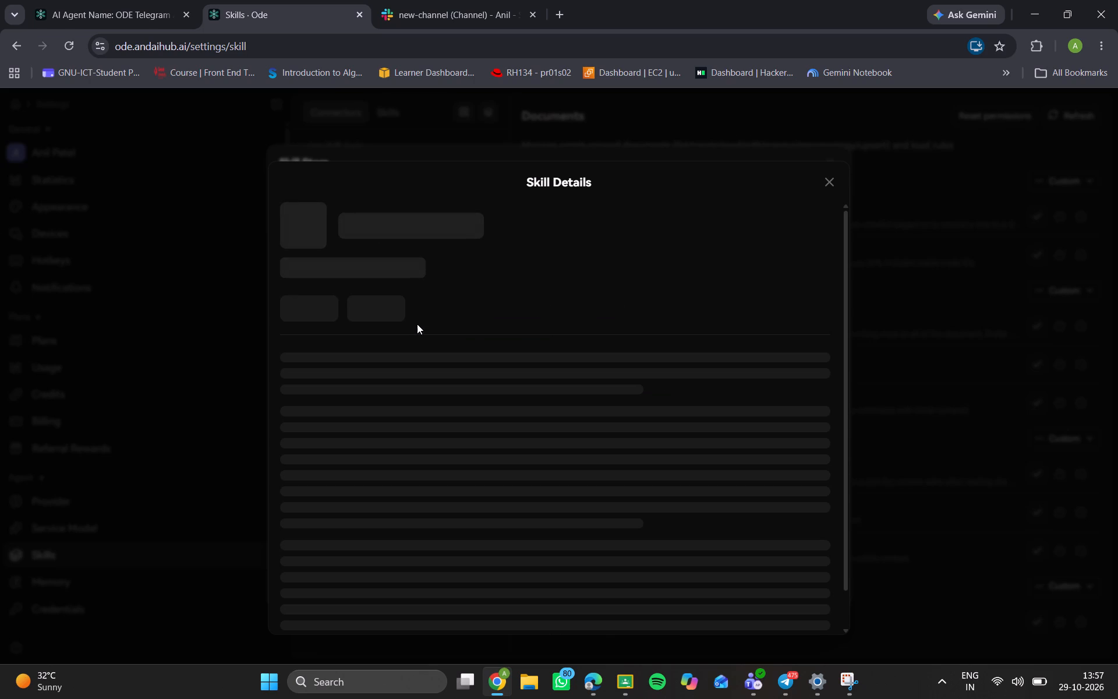
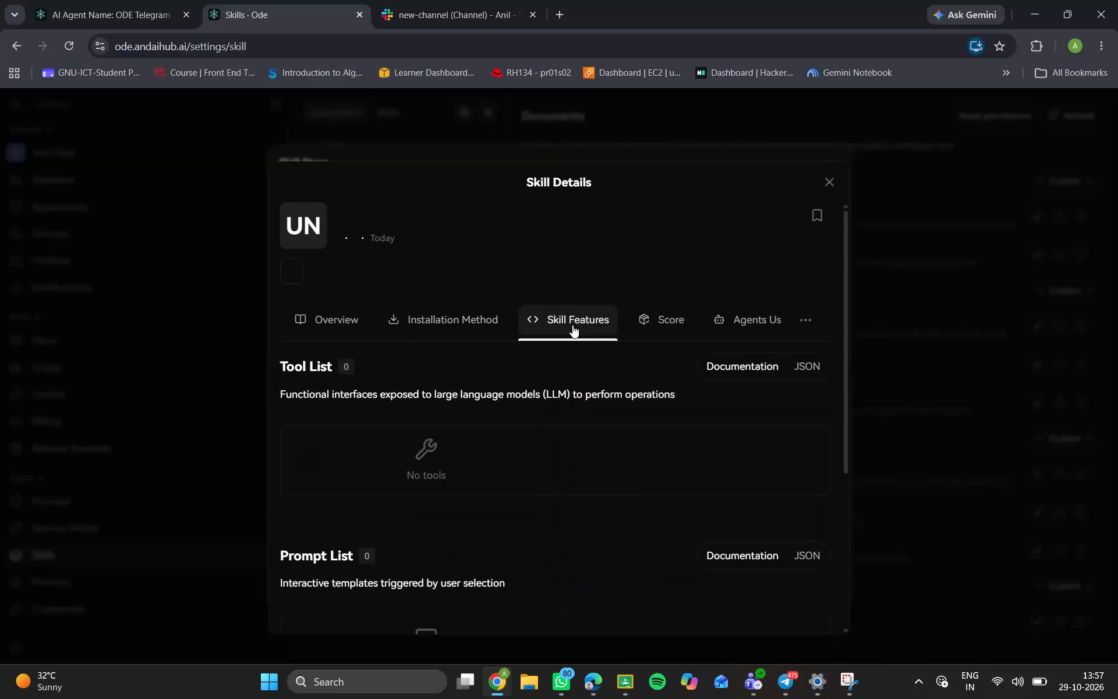
# Close the ShipStatic skill details and return to the MCP list in the Skill Store.
pyautogui.click(828, 176)
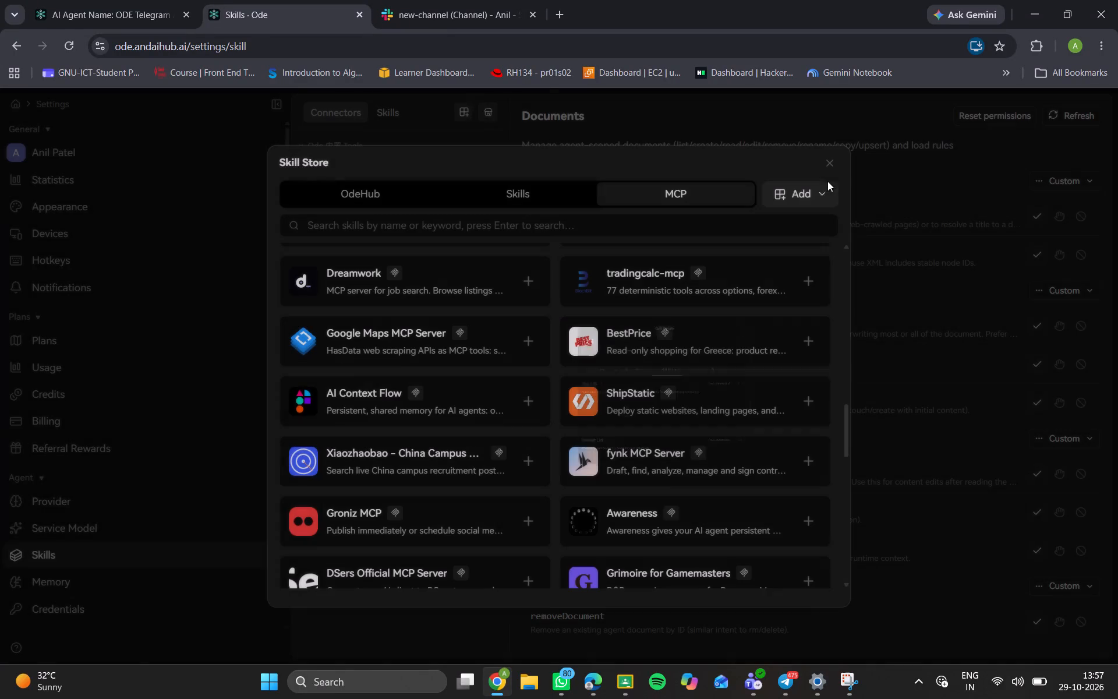